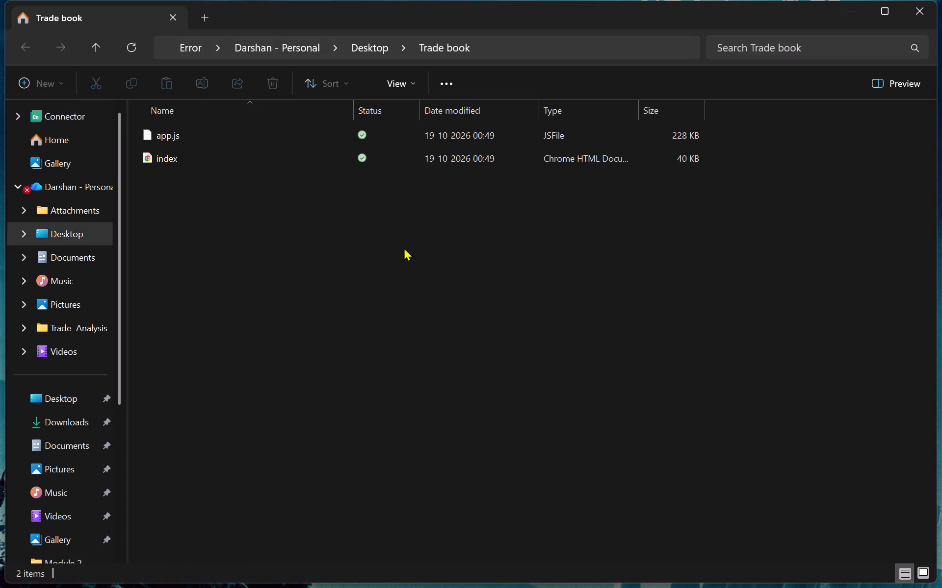
double_click(183, 161)
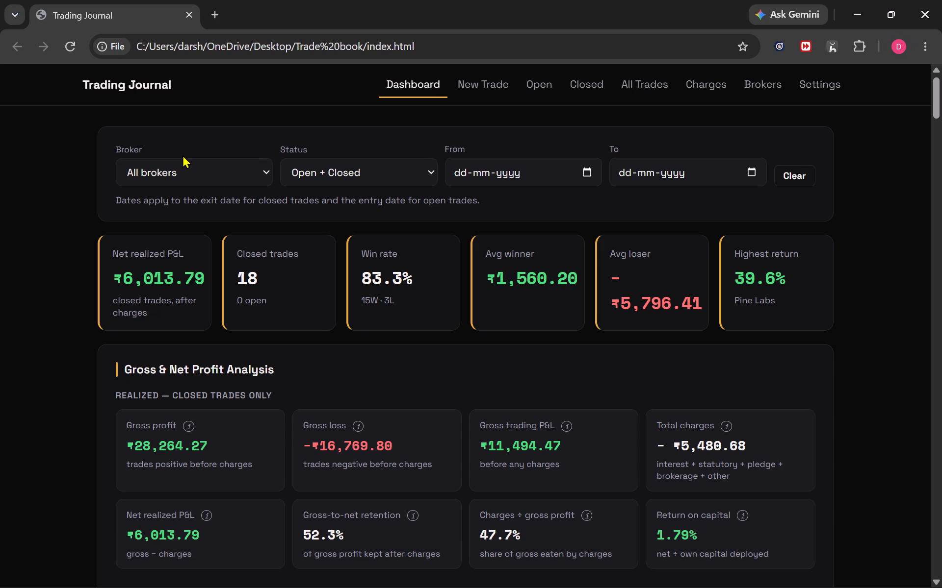
Start a new trade entry in the Trading Journal and set its status to Closed.
scroll(441, 262, "down", 8)
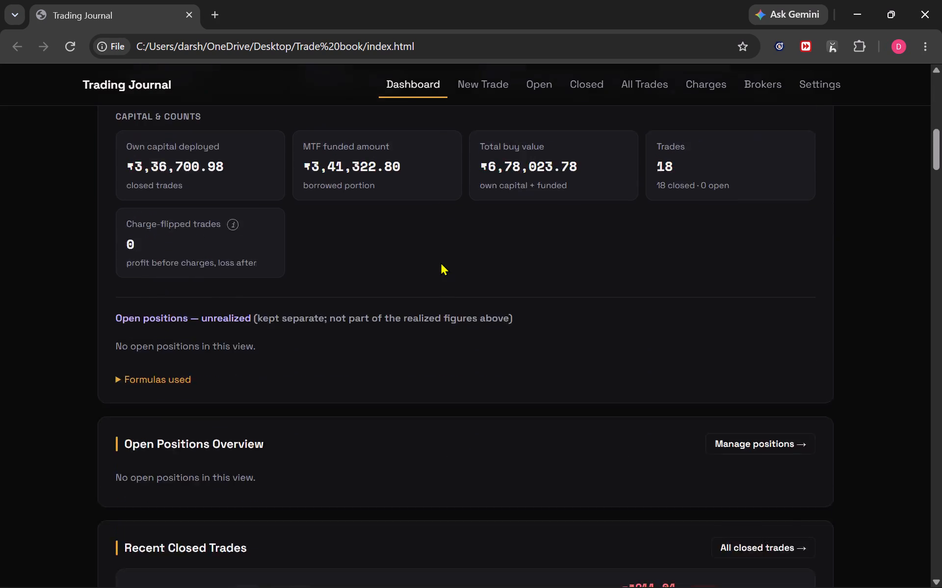
scroll(441, 262, "down", 6)
scroll(441, 262, "up", 12)
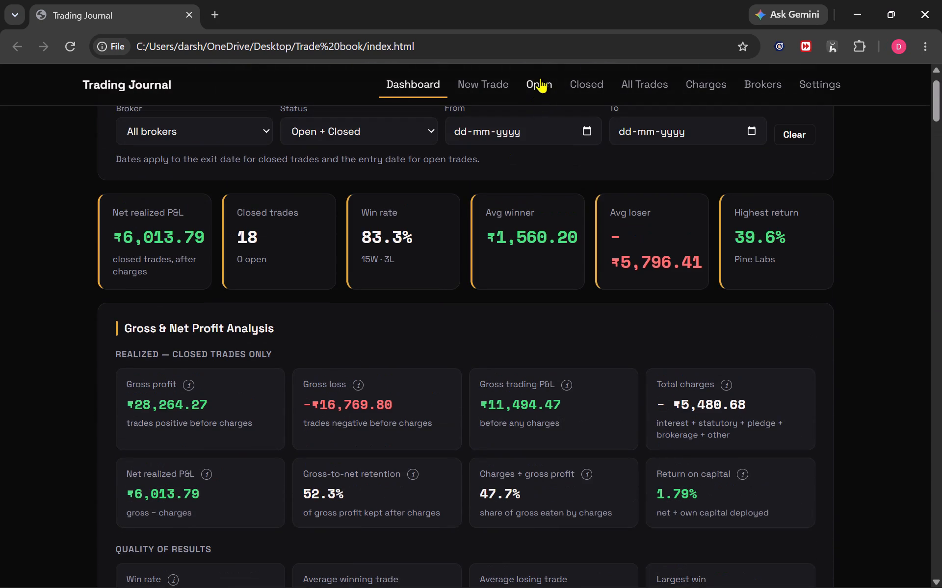
left_click(512, 84)
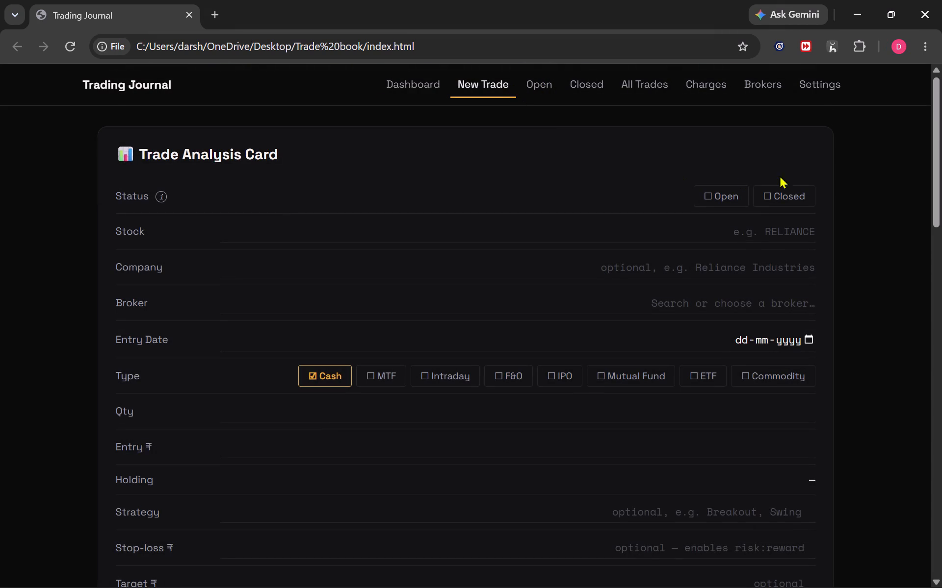
left_click(800, 201)
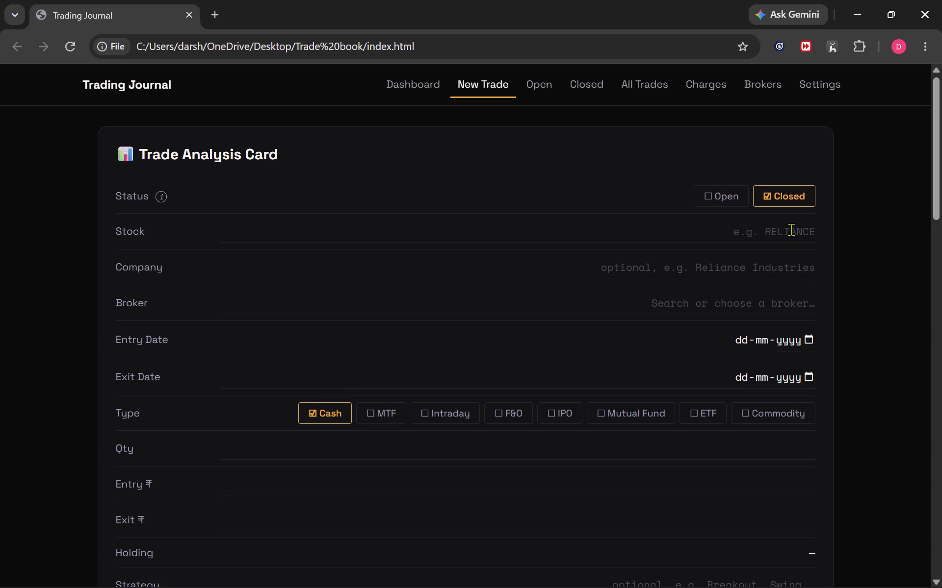
Enter TORNTPHARM as the stock of the new trade.
left_click(781, 234)
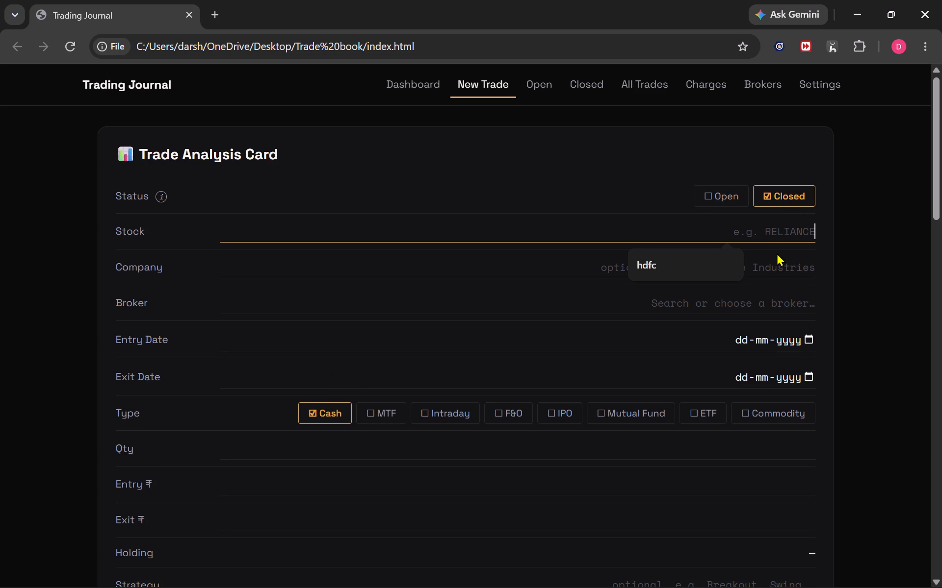
type("TORN")
key("space")
key("BackSpace")
key("backslash")
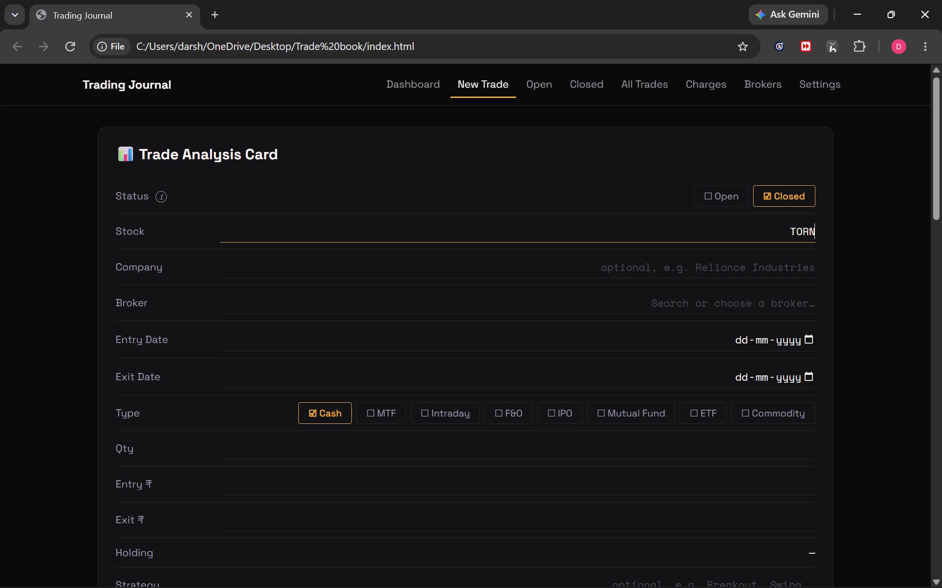
key("BackSpace")
key("t")
type("PHA")
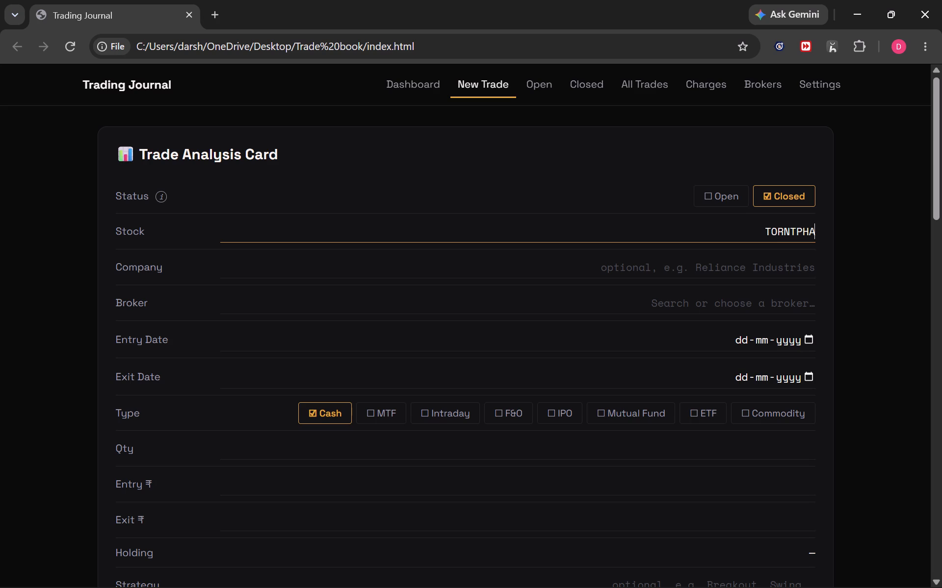
key("r")
key("m")
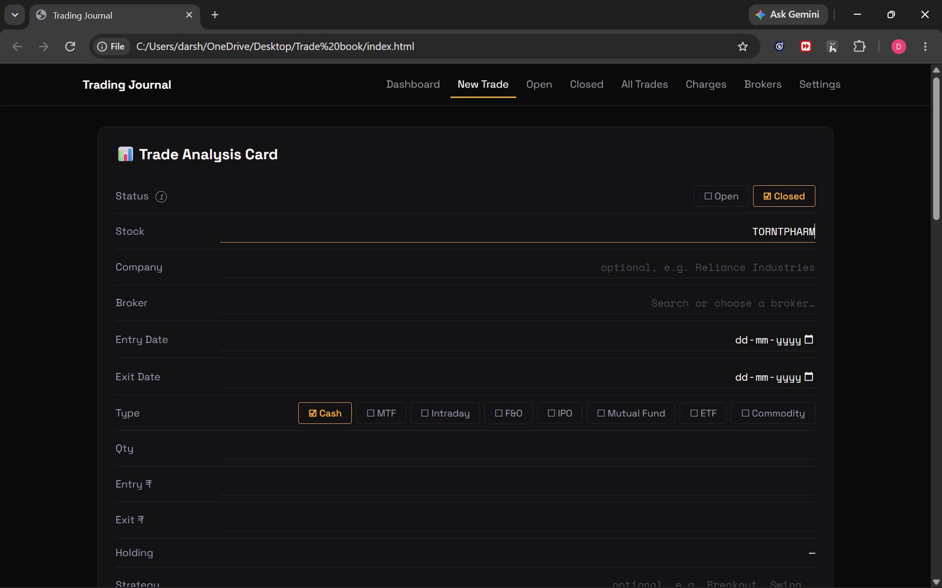
Choose INDmoney as the broker for the TORNTPHARM trade.
left_click(748, 309)
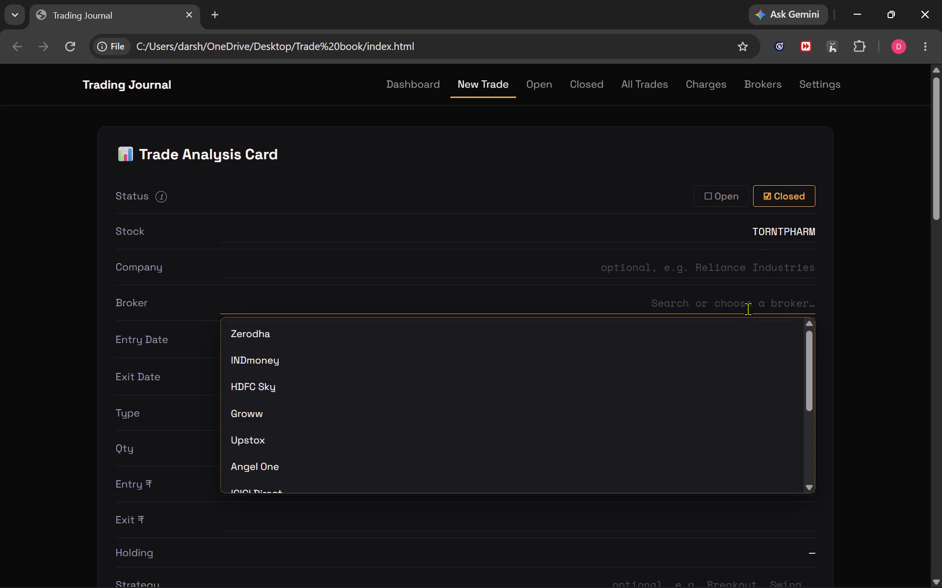
left_click(671, 360)
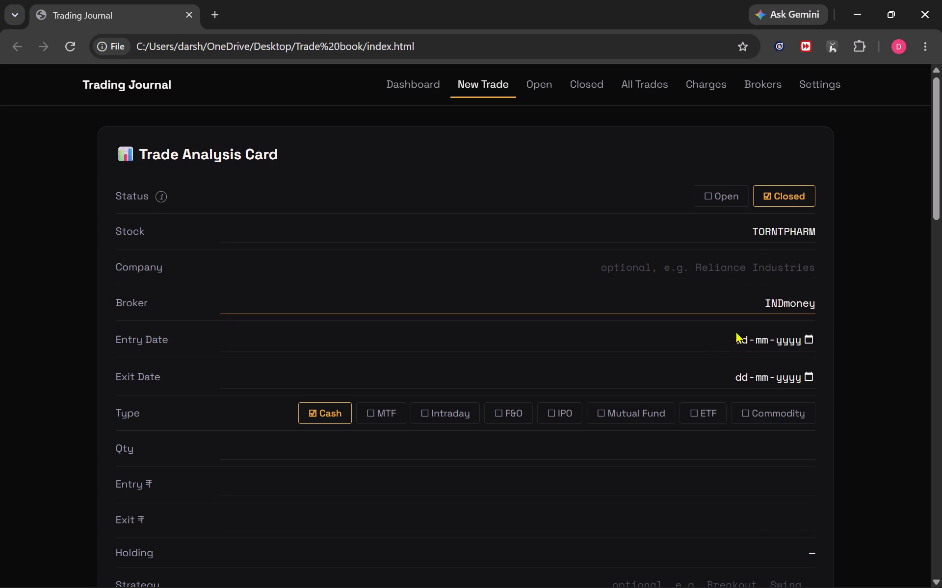
Fill in the trade's entry date, starting with day 07.
left_click(729, 333)
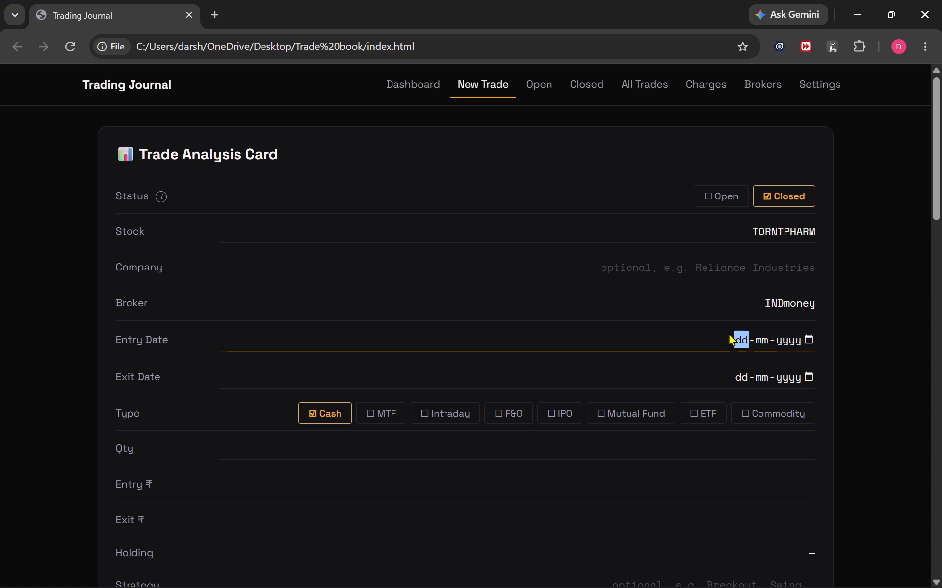
type("07")
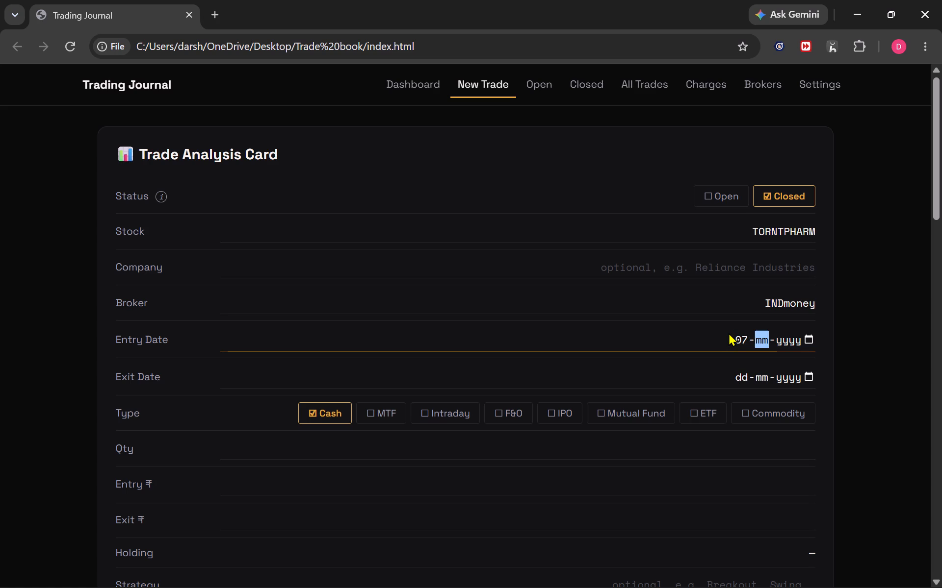
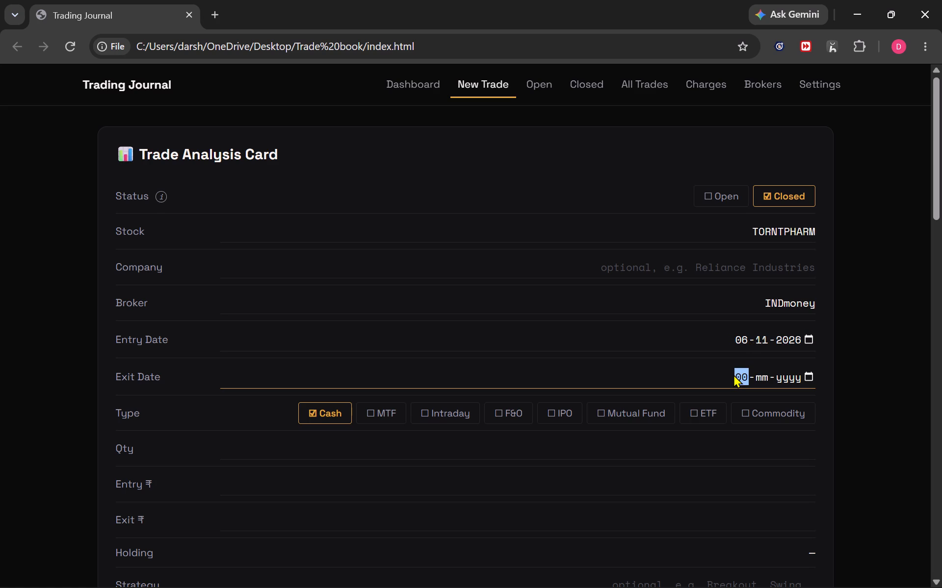
Set the exit date of the TORNTPHARM trade to 06-11-2026.
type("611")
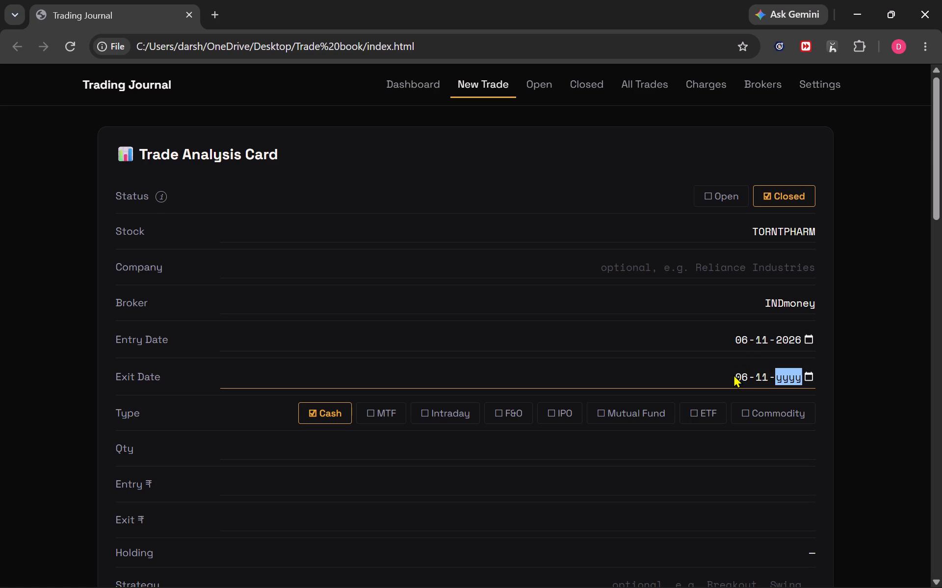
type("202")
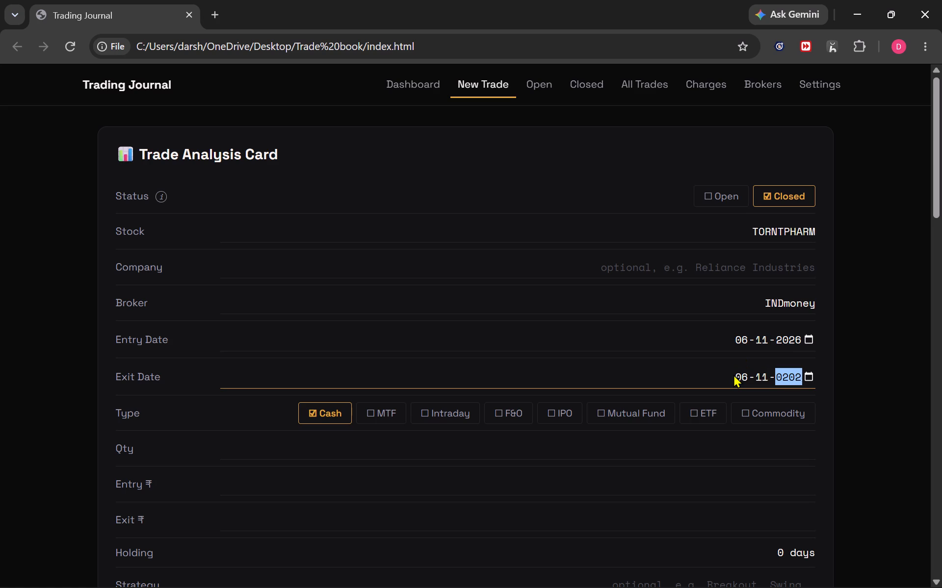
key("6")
Set the type of the TORNTPHARM trade to F&O.
left_click(513, 413)
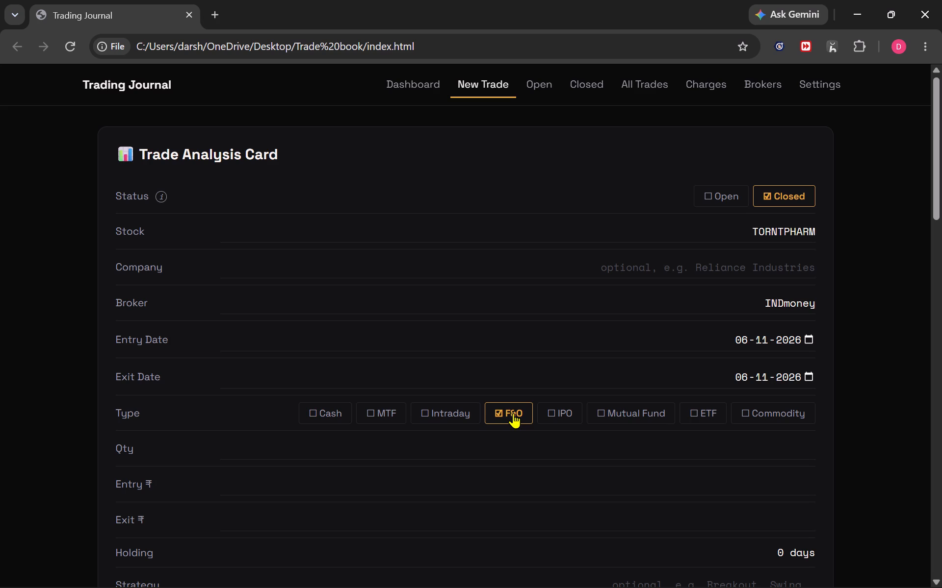
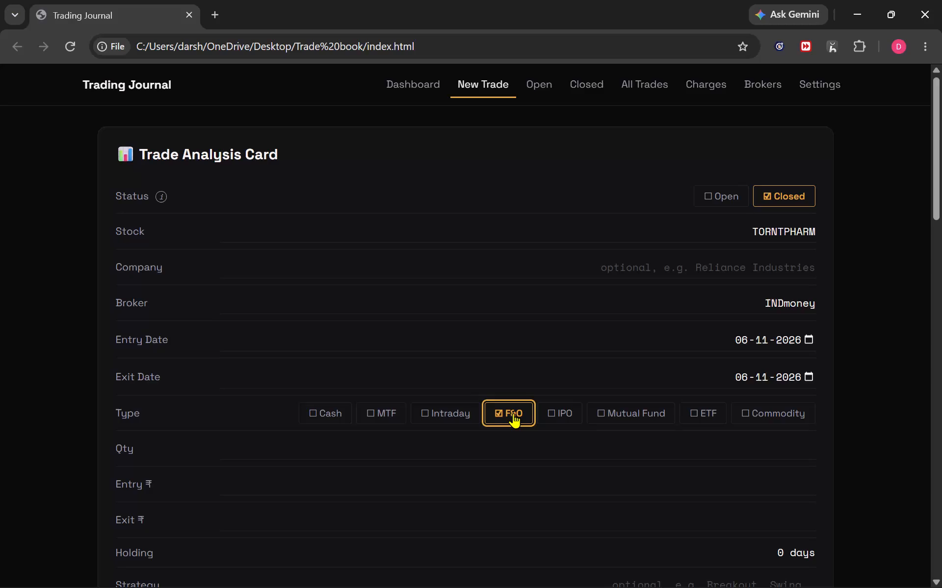
Extend the trade's stock name with the option contract details to read TORNTPHARM 23 NOV 5050 CALL.
left_click(815, 235)
key("space")
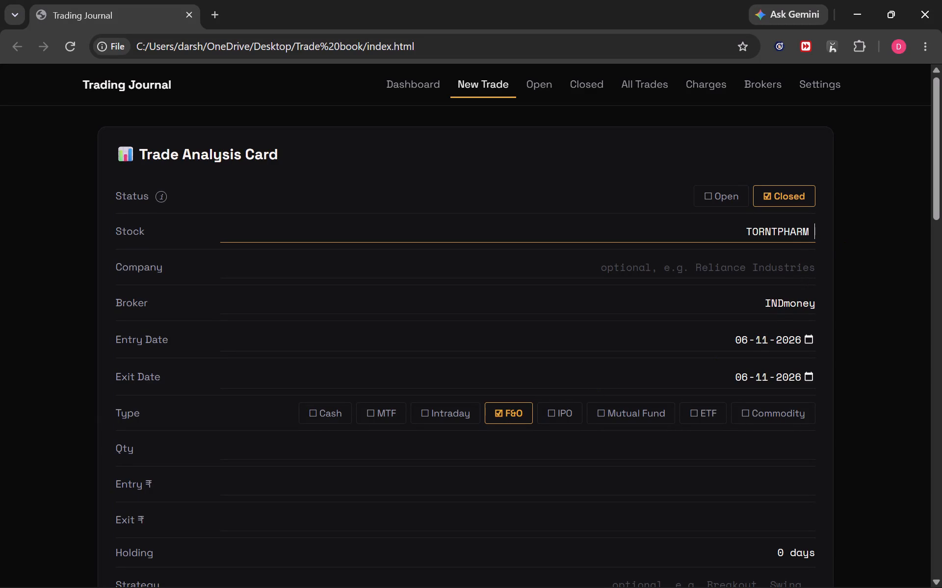
type("23")
key("space")
type("NOI")
key("BackSpace")
type("V")
key("space")
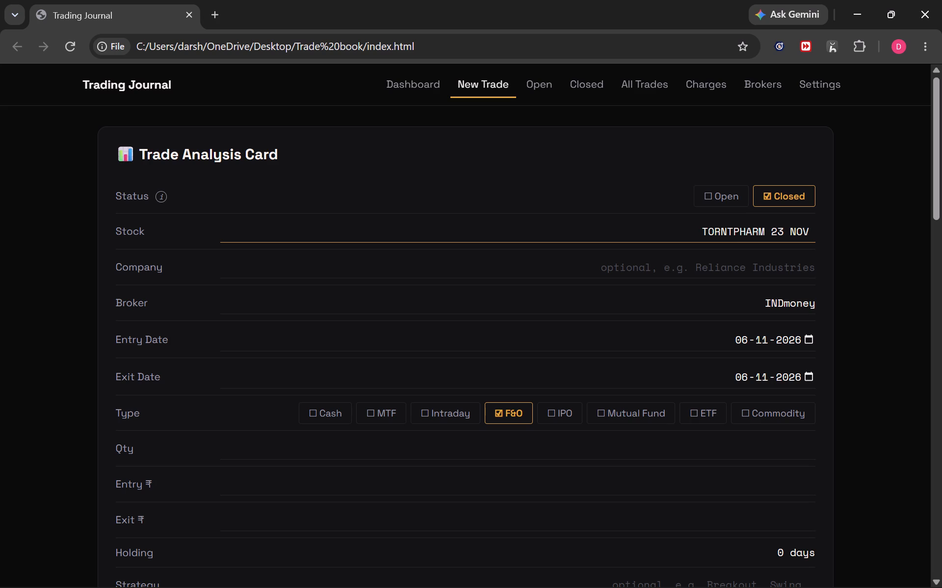
key("space")
type("5")
type("050")
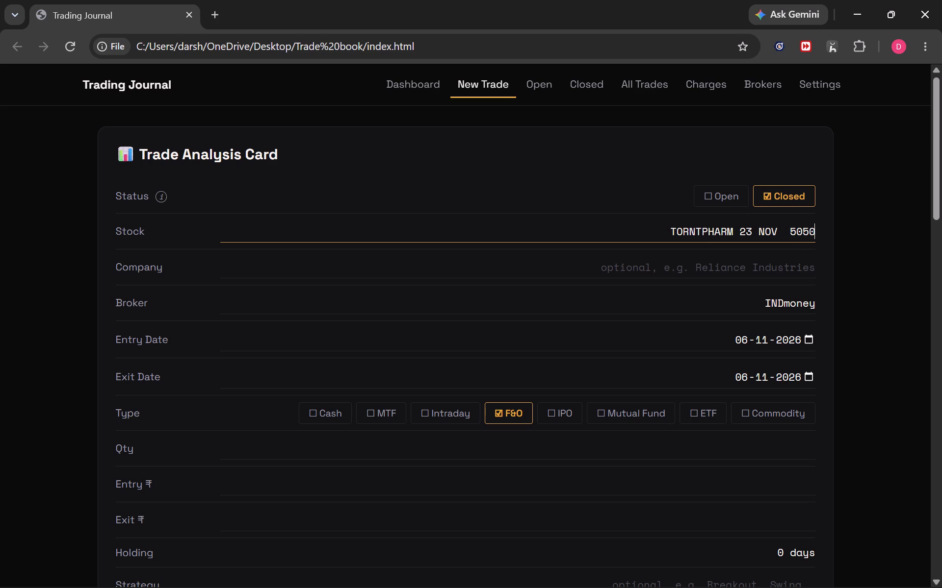
key("space")
type("CALL")
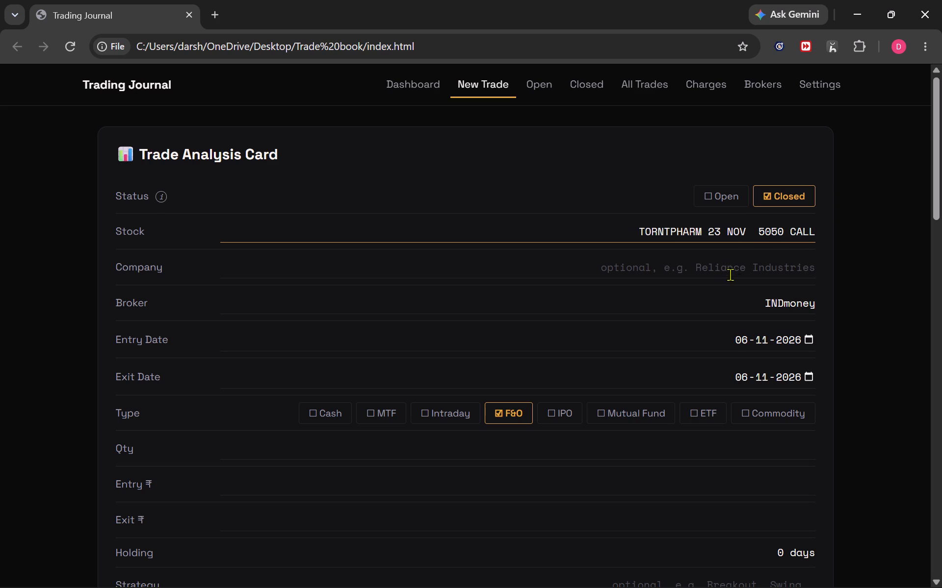
Set the quantity of the TORNTPHARM call option trade to 4250.
scroll(741, 400, "down", 2)
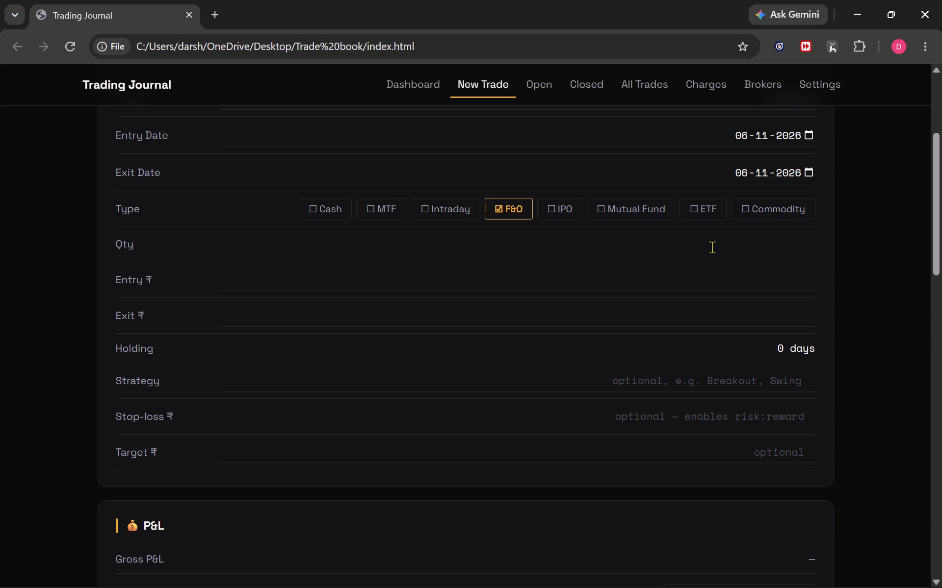
left_click(712, 247)
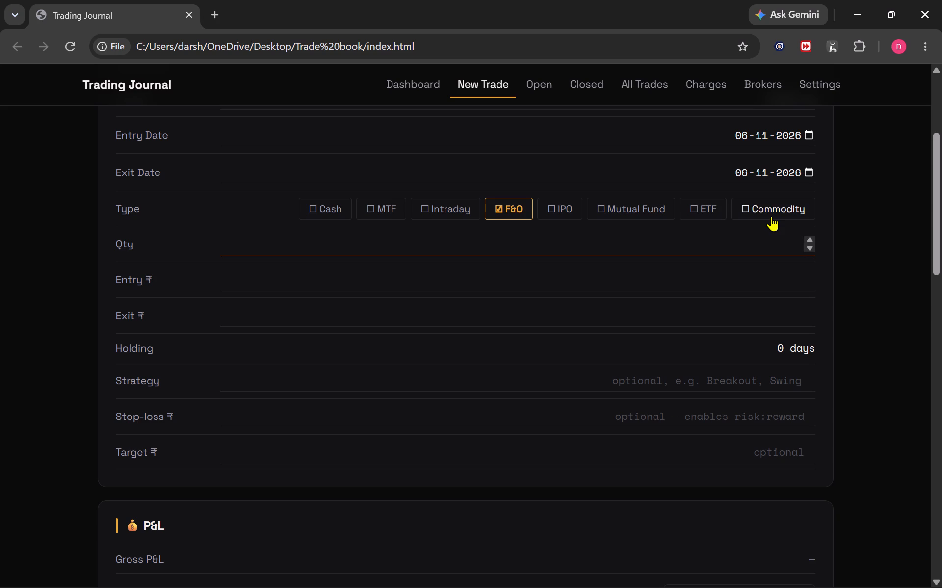
type("425")
key("0")
Set the trade's entry price to ₹20.63 and its exit price to ₹20.45.
left_click(736, 270)
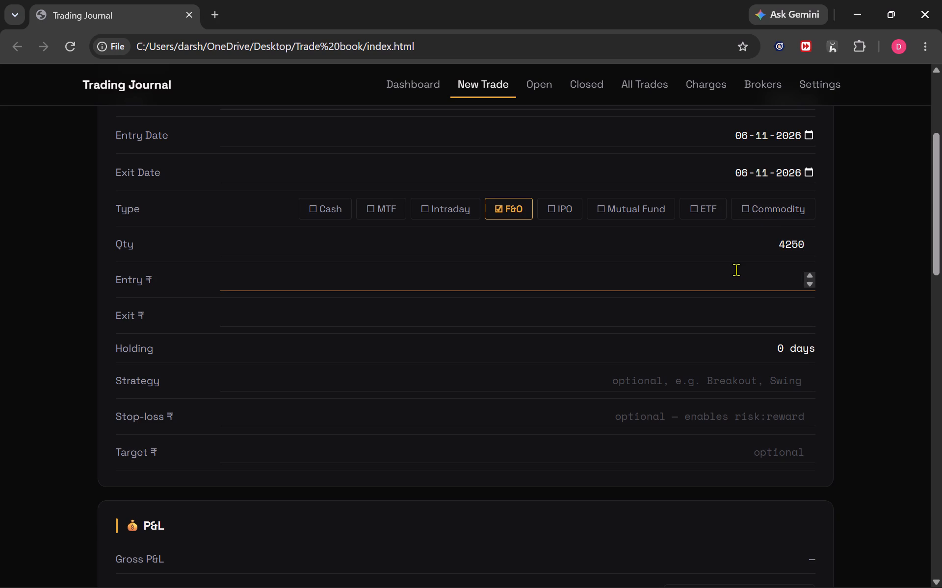
type("20.")
type("63")
left_click(730, 315)
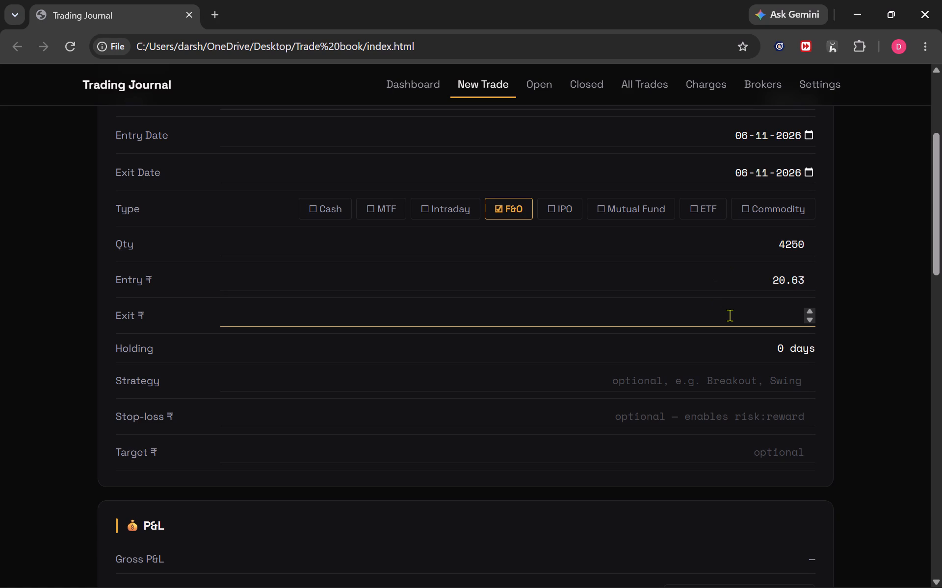
type("20.")
type("45")
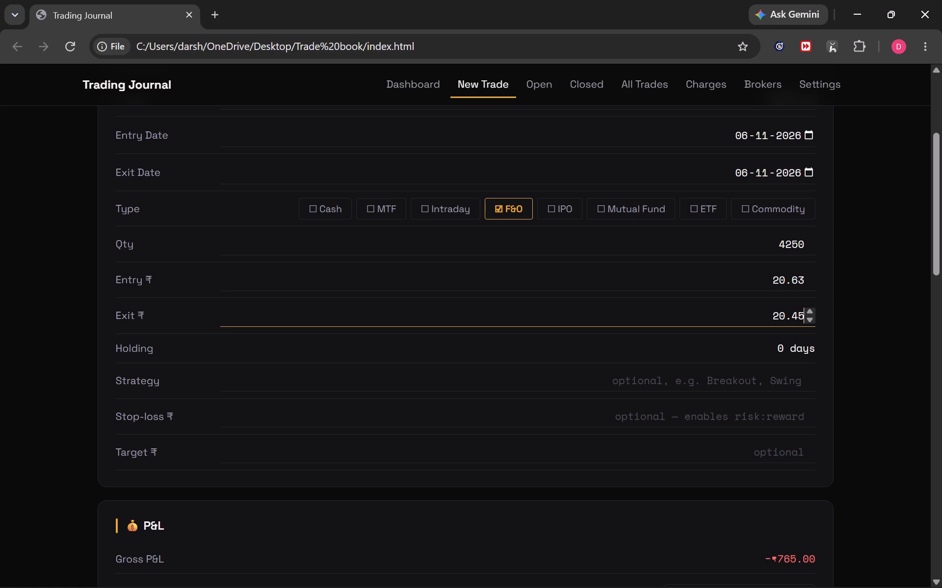
Set the trade's stop-loss to 0, leaving the strategy blank.
left_click(738, 391)
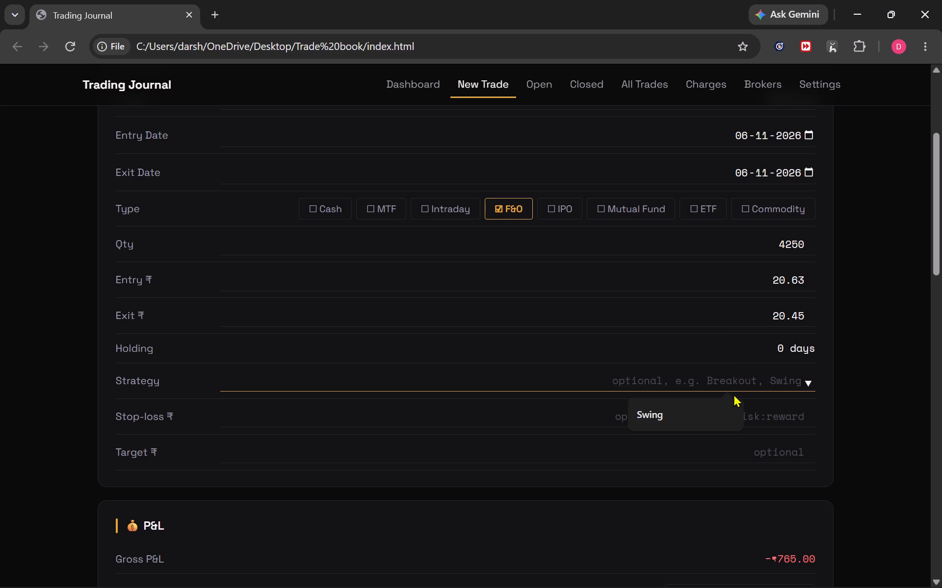
left_click(814, 418)
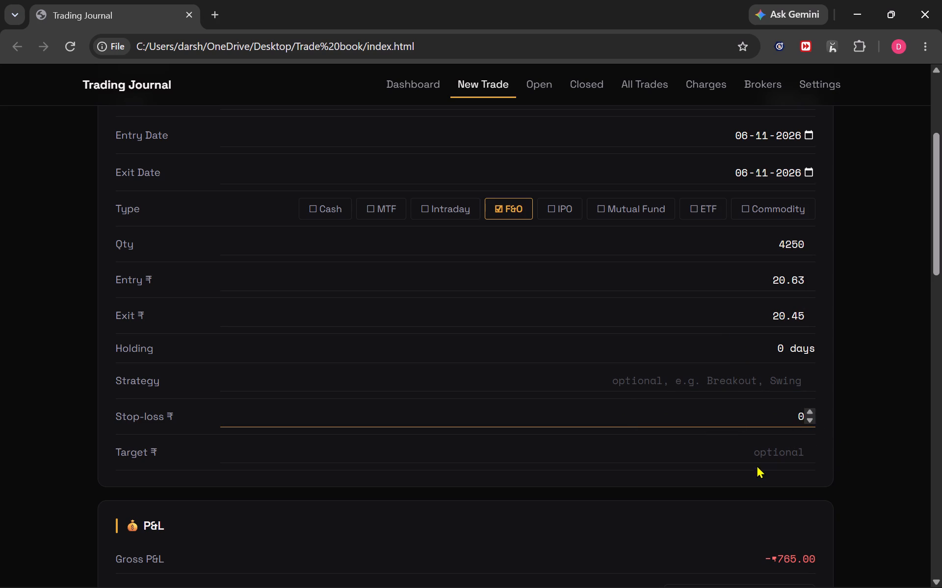
scroll(759, 457, "down", 1)
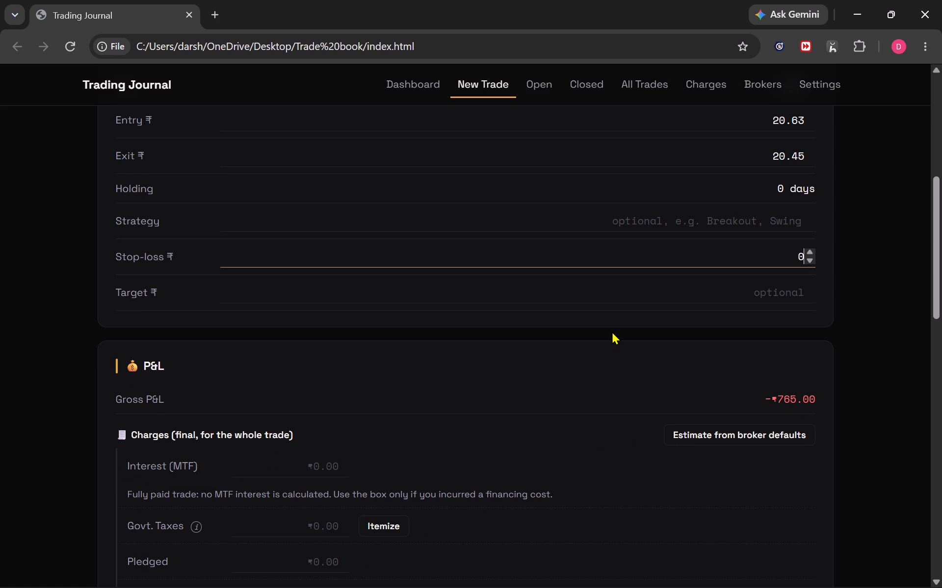
left_click(632, 307)
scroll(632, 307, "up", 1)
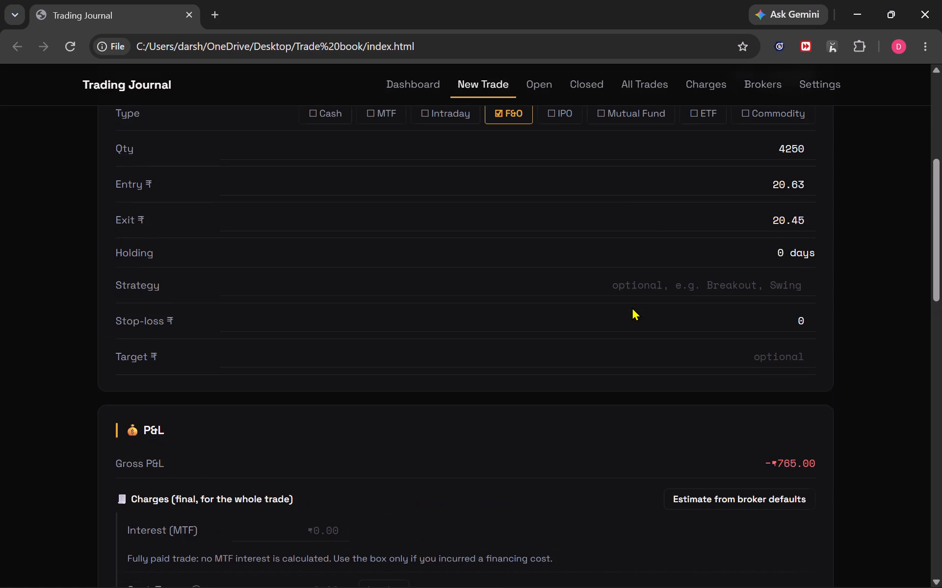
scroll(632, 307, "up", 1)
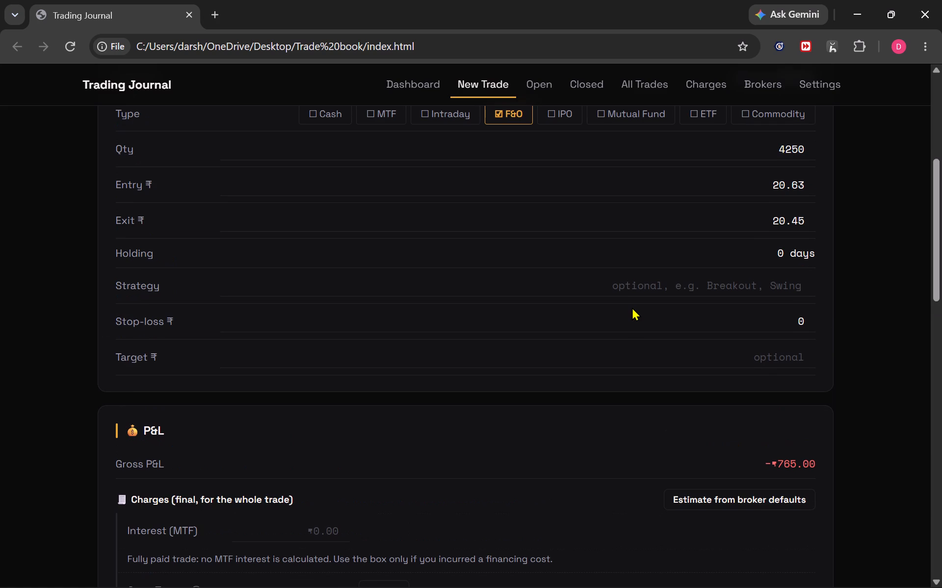
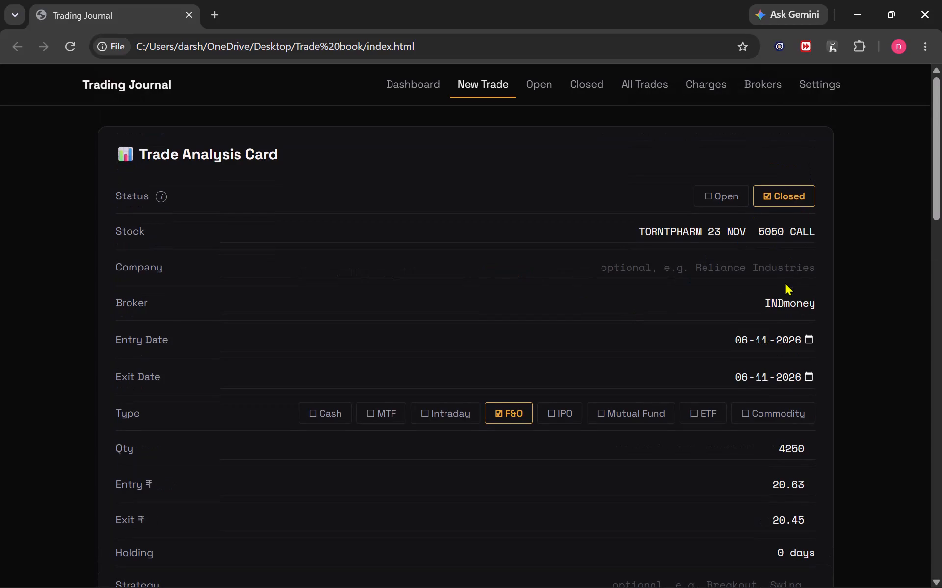
Change the strike price in the trade's stock name so it reads TORNTPHARM 23 NOV 4800 CALL.
left_click(787, 229)
left_click(785, 221)
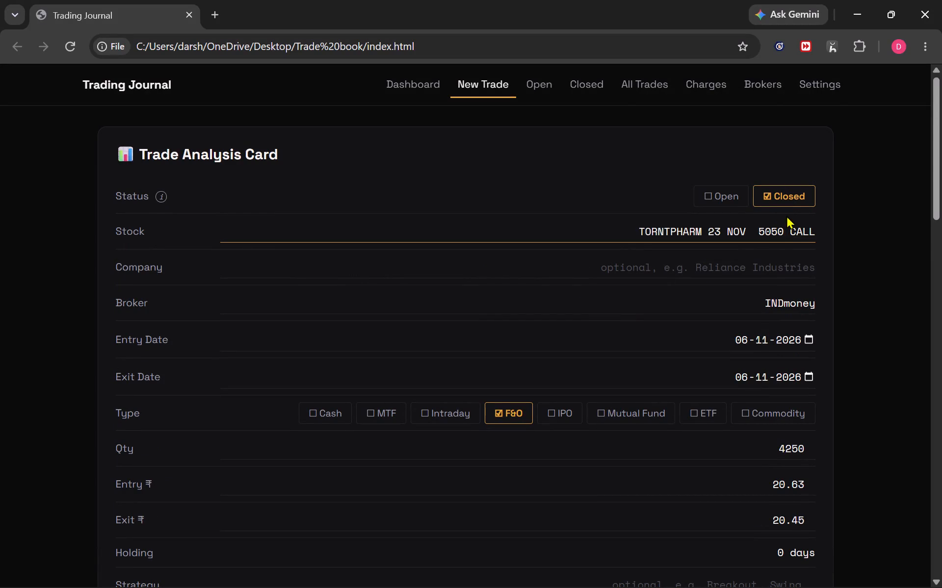
key("BackSpace")
key("BackSpace")
key("BackSpace")
key("BackSpace")
type("4800")
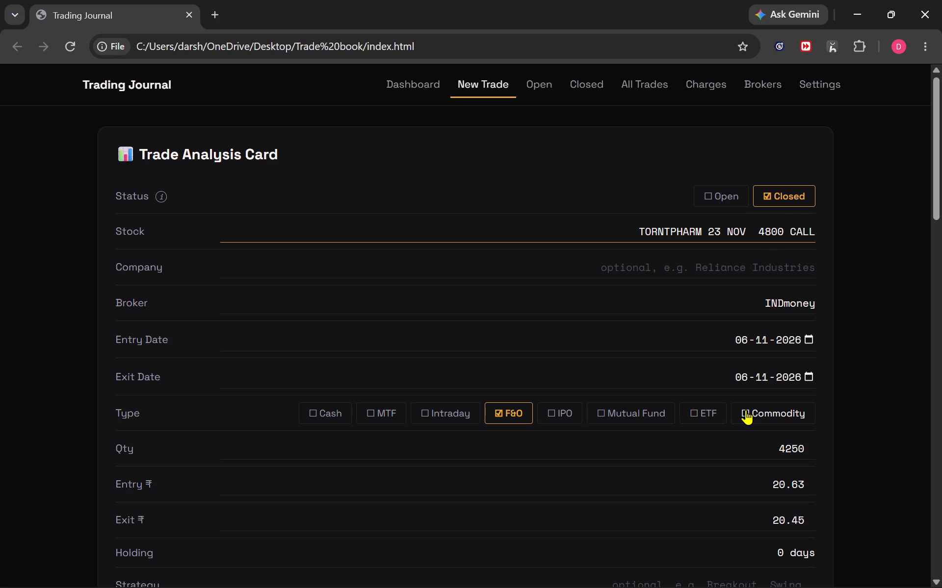
Set the quantity of the TORNTPHARM call option trade to 125.
left_click(800, 447)
key("Right")
key("BackSpace")
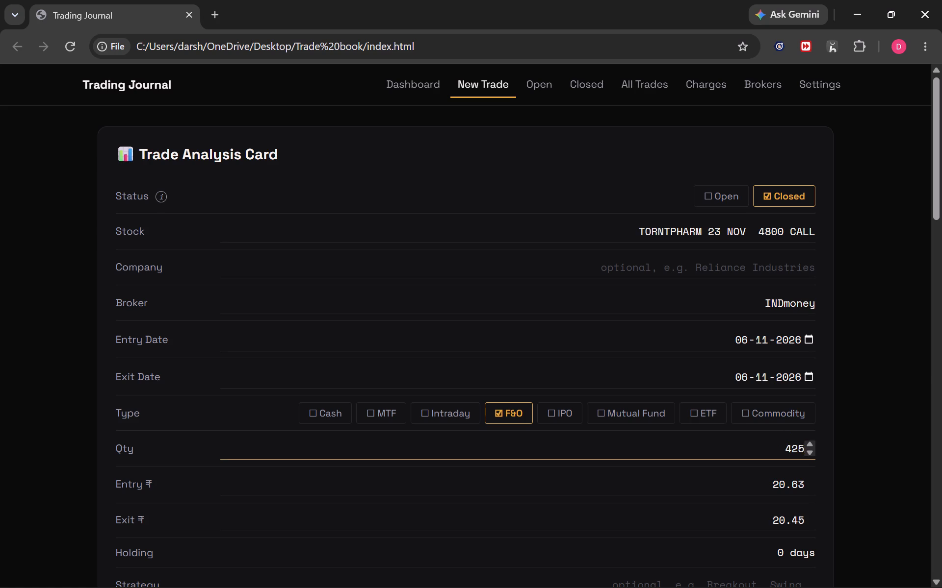
key("BackSpace")
key("BackSpace")
key("BackSpace")
type("125")
Replace the entry price of the TORNTPHARM call option trade with ₹78.
left_click(800, 486)
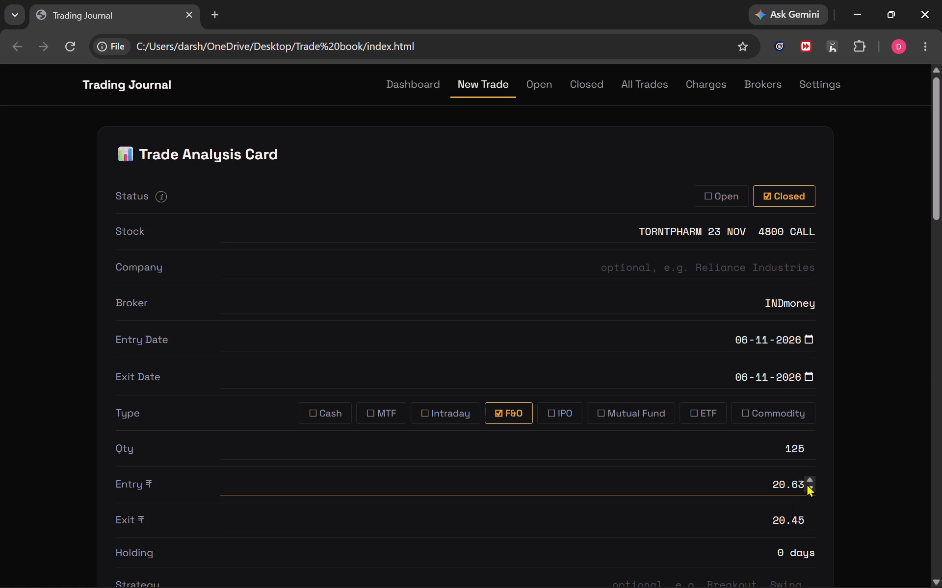
left_click(806, 484)
key("BackSpace")
key("BackSpace")
key("BackSpace")
key("BackSpace")
key("BackSpace")
key("BackSpace")
key("BackSpace")
key("BackSpace")
key("BackSpace")
key("BackSpace")
key("BackSpace")
key("BackSpace")
key("7")
key("9")
key("BackSpace")
key("8")
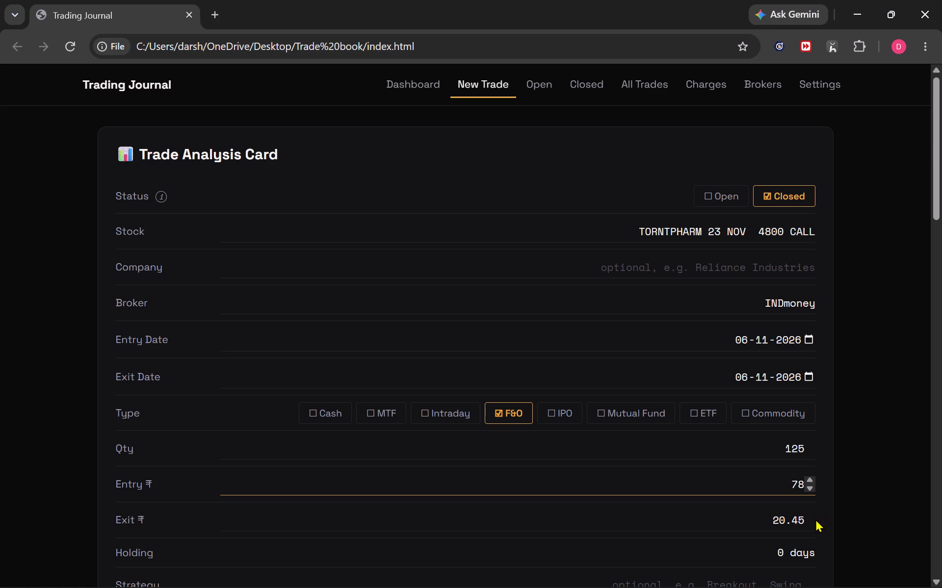
Replace the exit price of the TORNTPHARM call option trade with ₹78.35.
left_click(805, 519)
key("BackSpace")
key("BackSpace")
key("BackSpace")
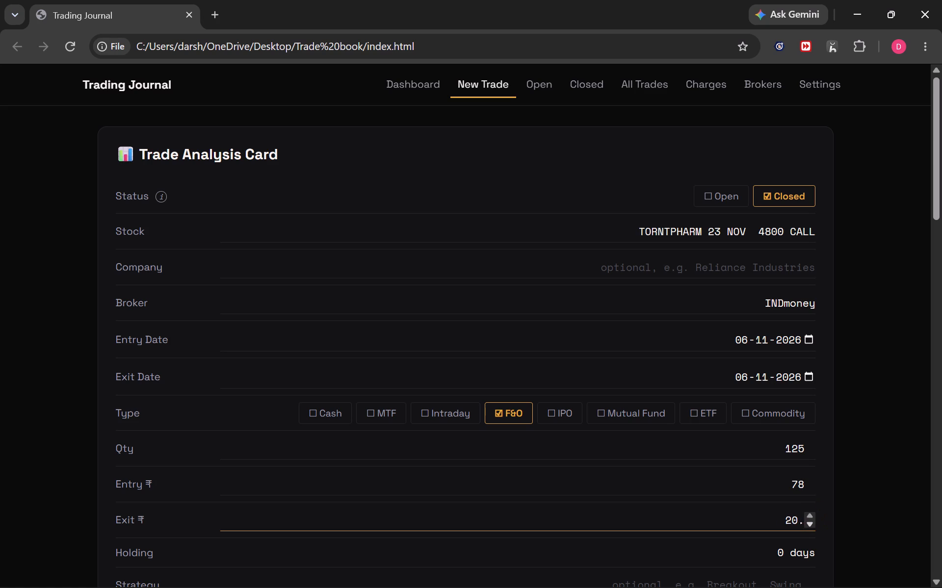
key("BackSpace")
key("BackSpace")
type("78")
type(".35")
left_click(859, 503)
Enter the trade's charges, with brokerage of ₹20 and government taxes of ₹26.72.
scroll(859, 503, "down", 1)
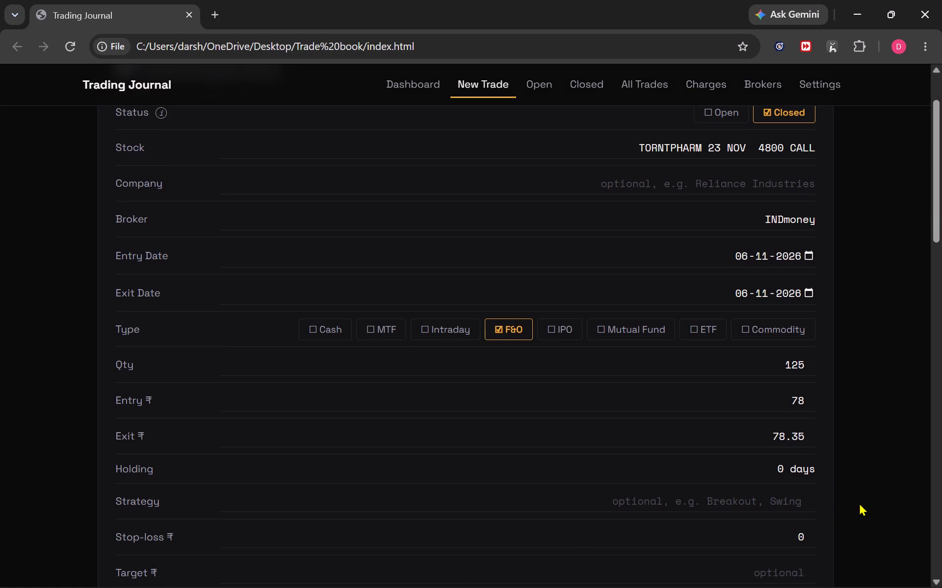
scroll(859, 503, "down", 2)
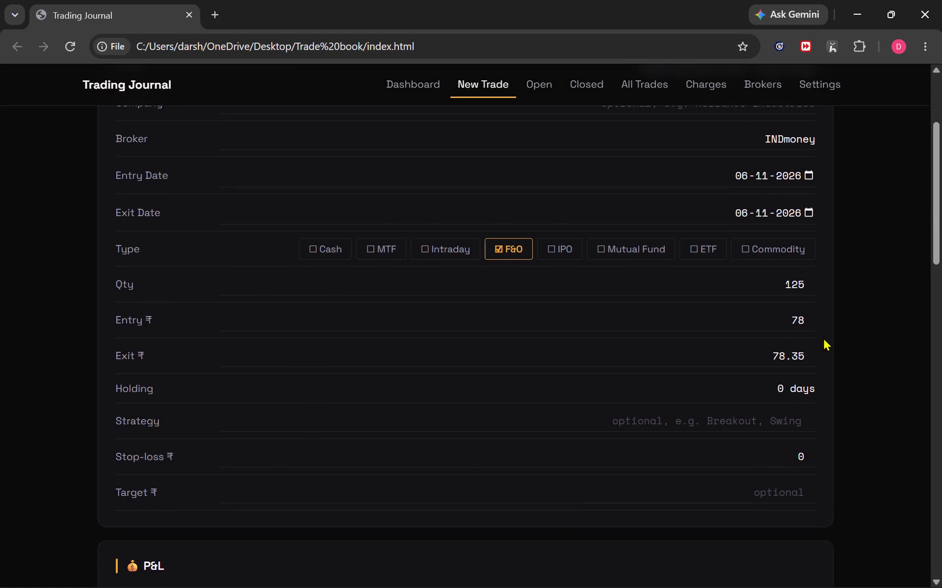
scroll(687, 383, "down", 2)
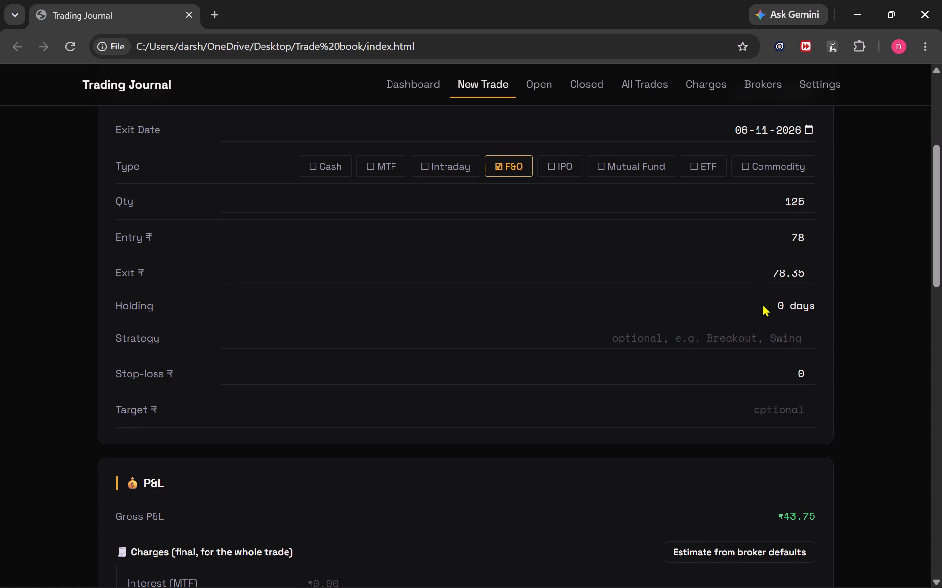
scroll(681, 390, "down", 1)
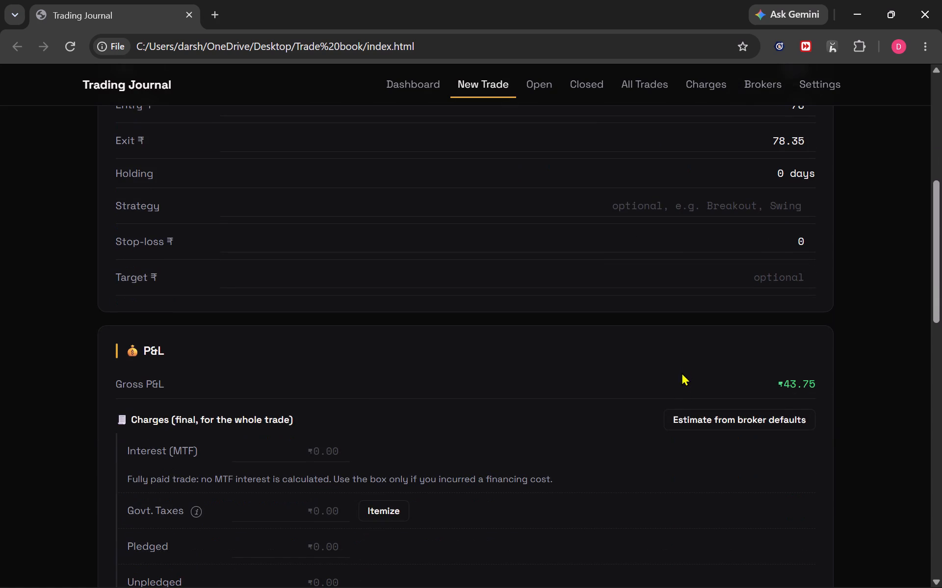
scroll(679, 384, "down", 1)
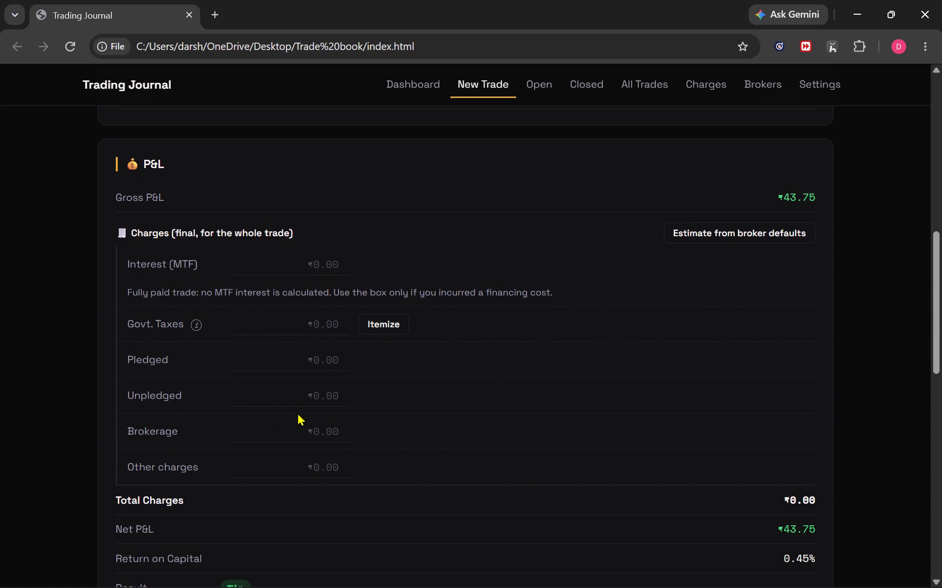
left_click(302, 428)
type("20")
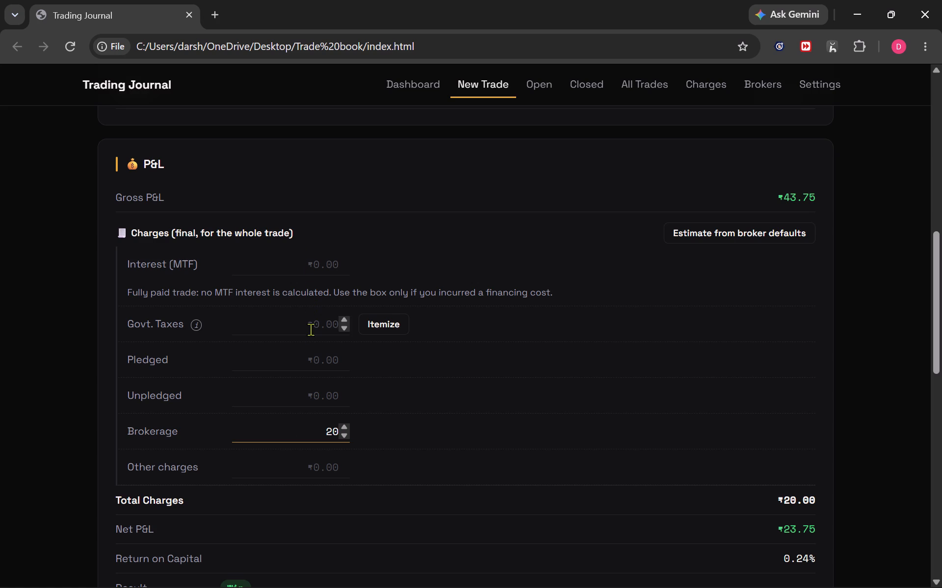
left_click(311, 328)
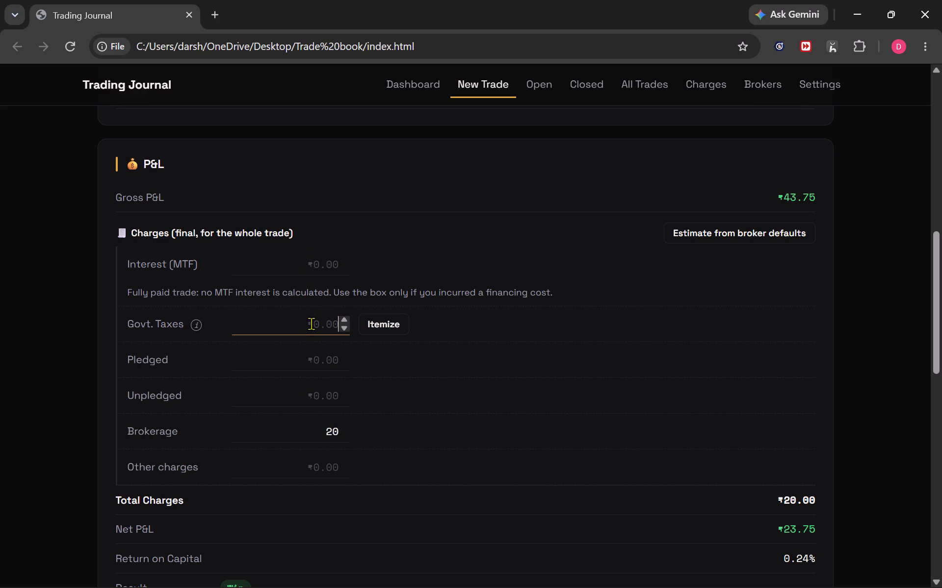
type("26")
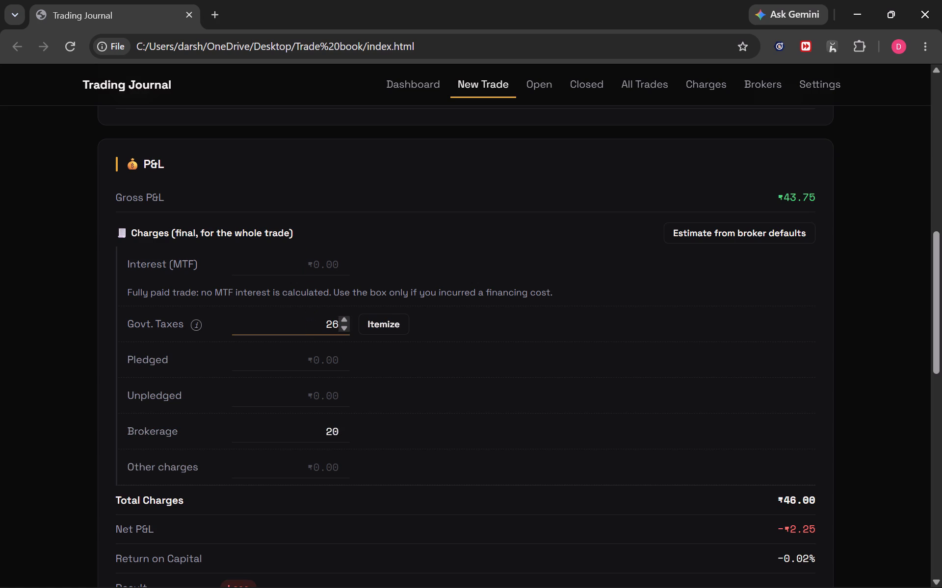
type(".72")
left_click(517, 341)
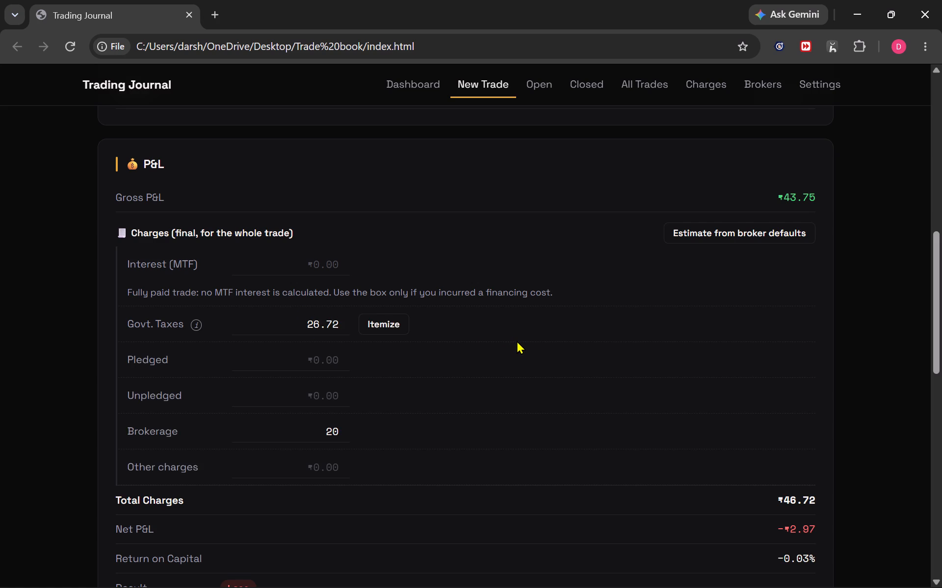
Save the TORNTPHARM 23 NOV 4800 CALL trade, leaving the review scores and notes as they are.
scroll(517, 341, "down", 6)
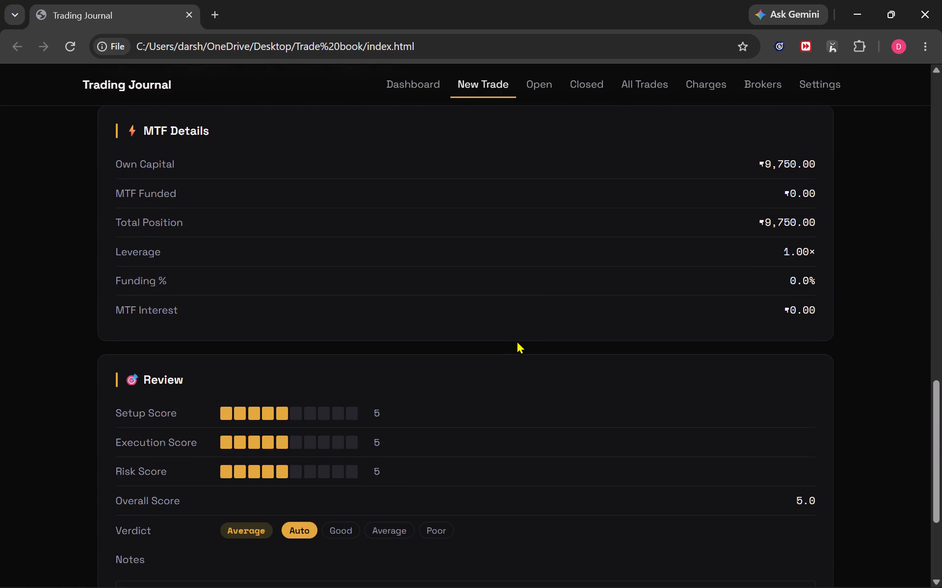
scroll(476, 332, "down", 1)
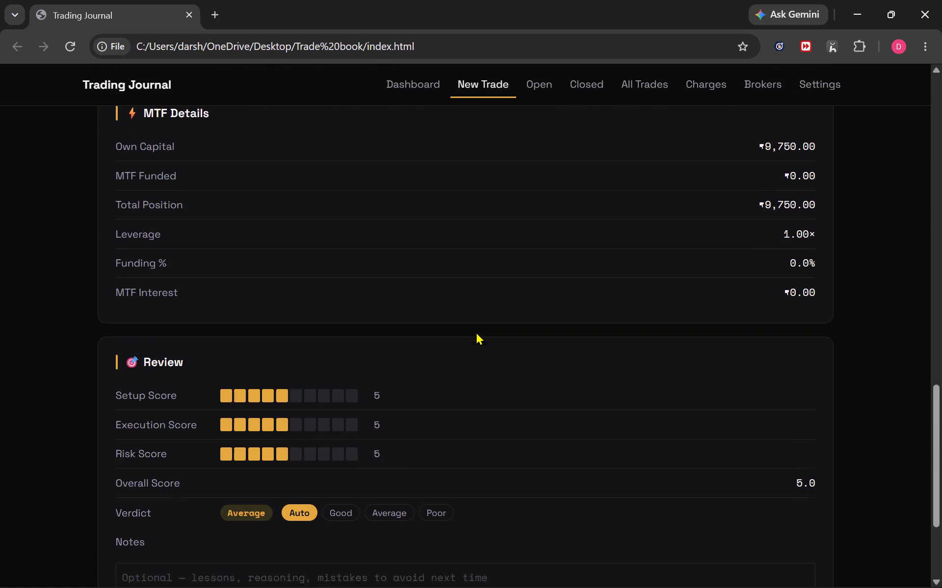
scroll(476, 332, "down", 1)
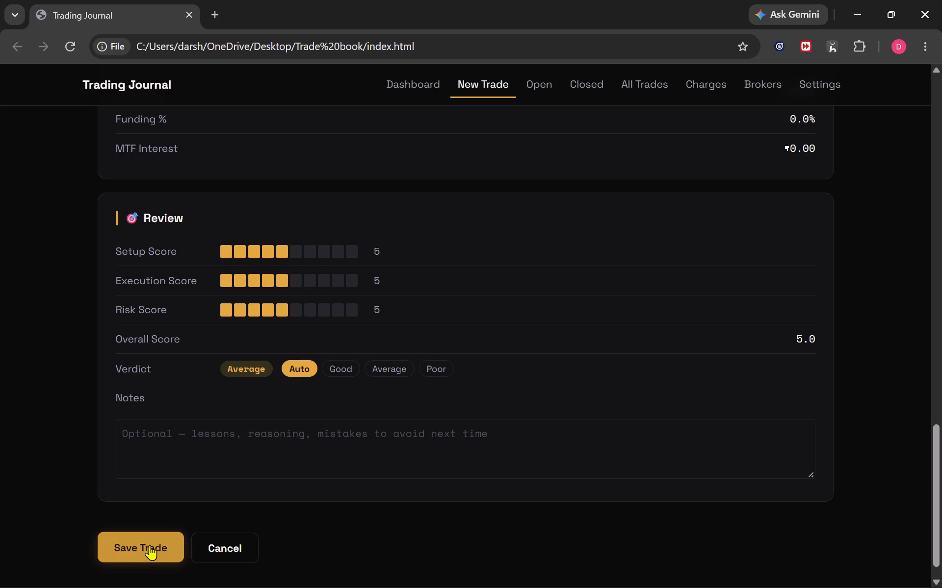
left_click(150, 541)
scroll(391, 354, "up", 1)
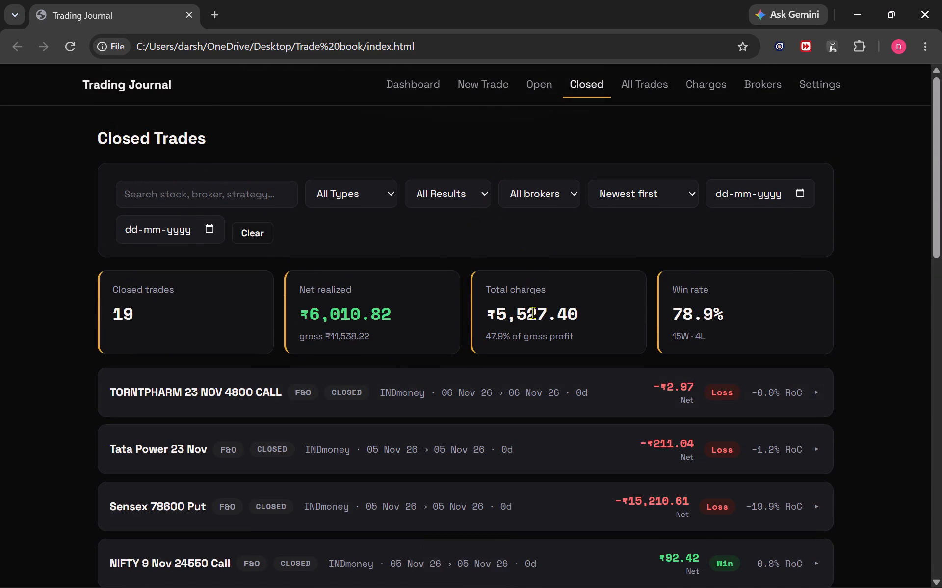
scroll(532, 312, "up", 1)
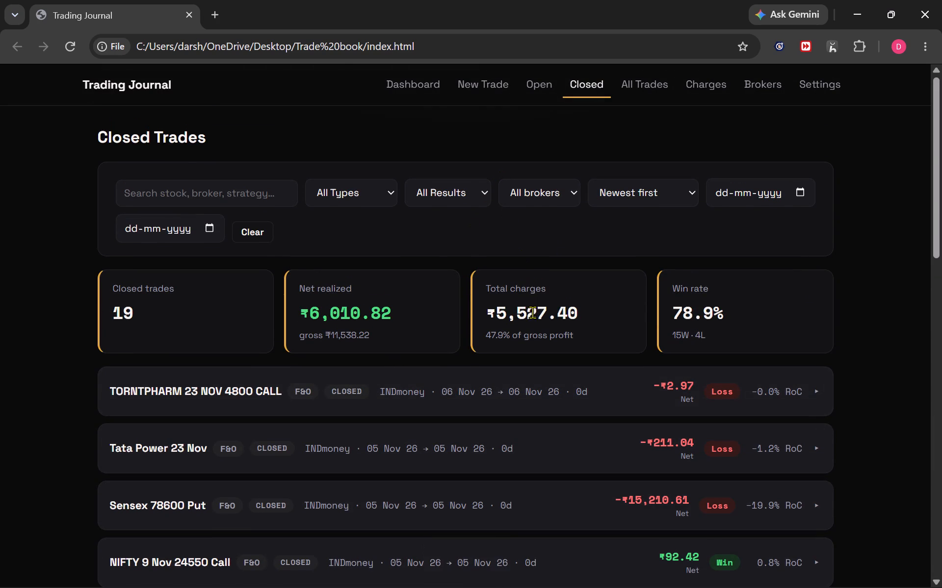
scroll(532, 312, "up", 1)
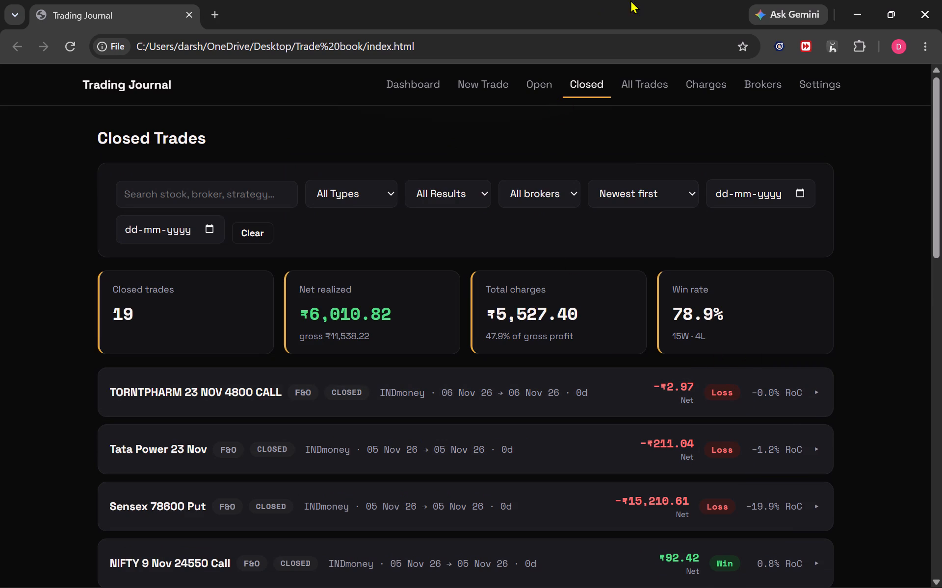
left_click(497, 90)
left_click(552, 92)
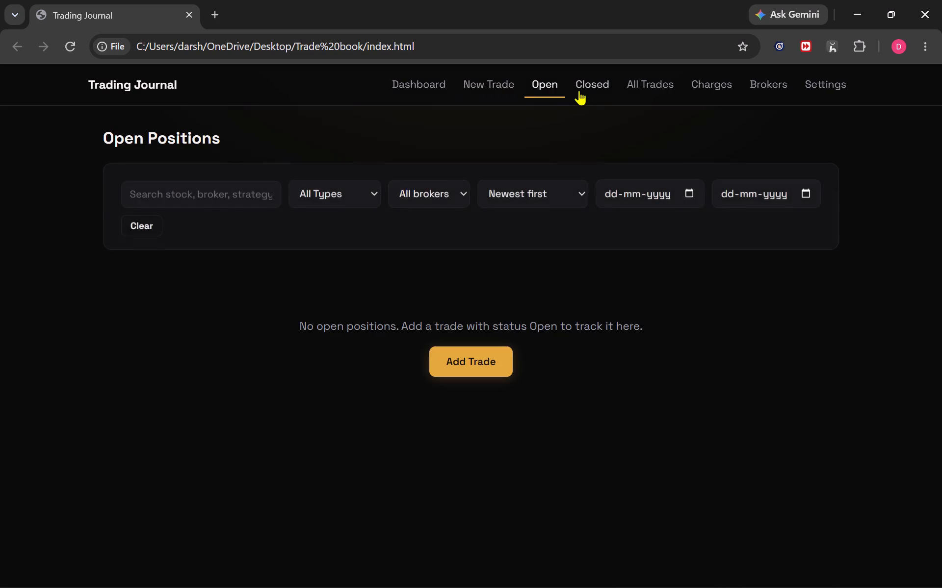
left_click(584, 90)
Start a new trade entry and set its status to Closed.
left_click(463, 86)
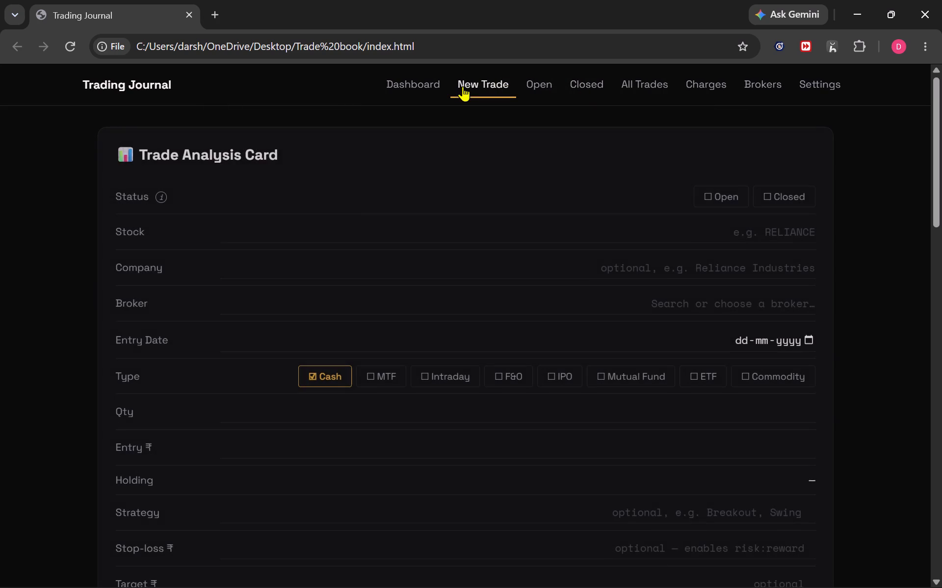
left_click(718, 197)
left_click(774, 197)
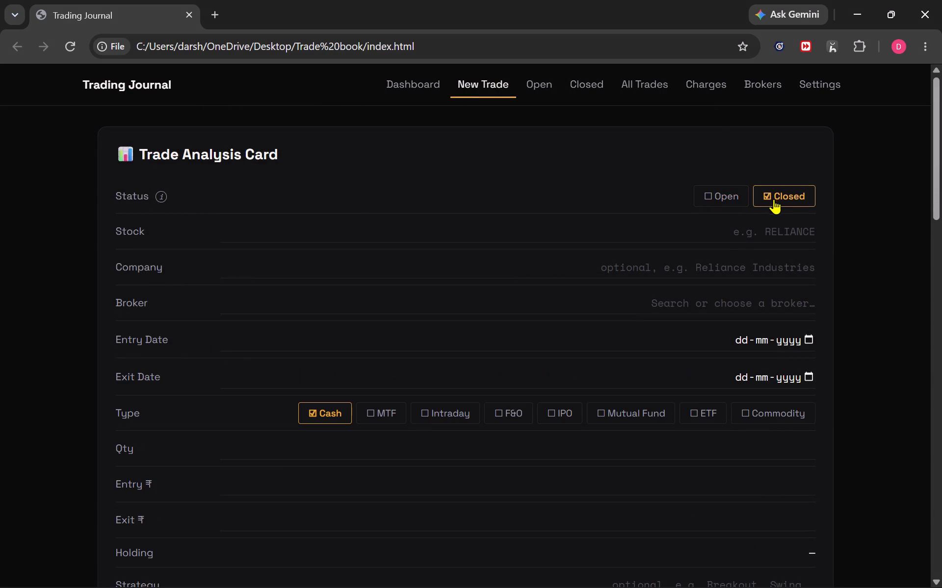
Enter NIFTY 9 NOV 24600 PUT as the stock name of the new trade.
left_click(772, 228)
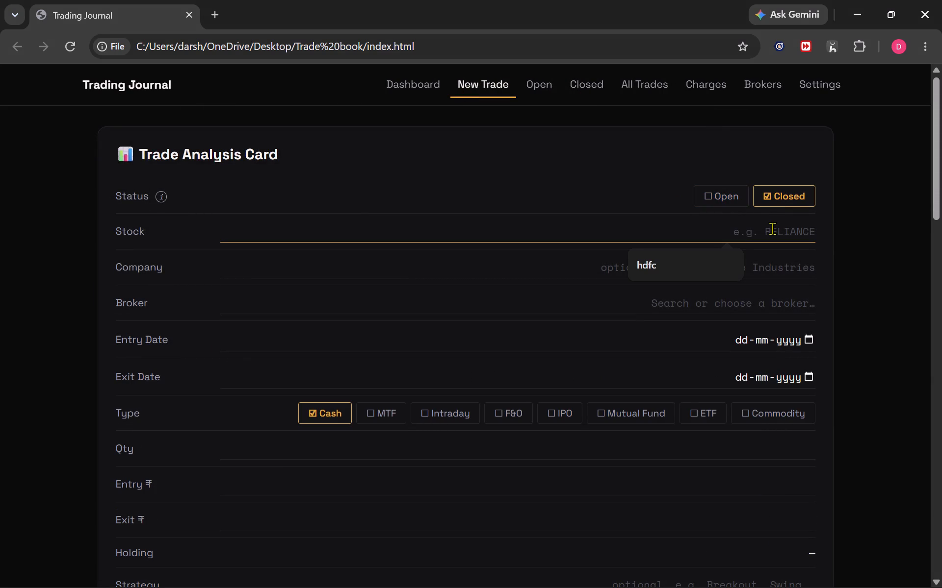
key("n")
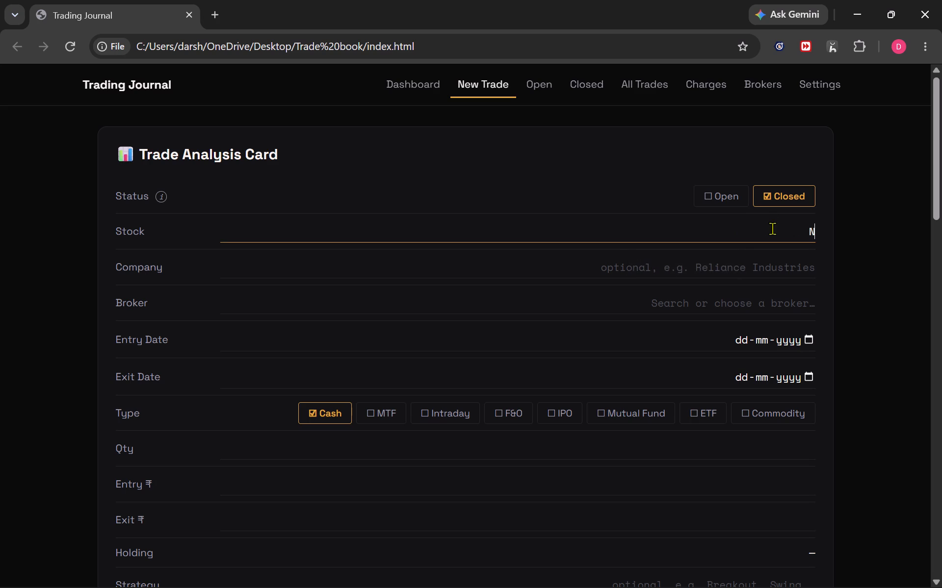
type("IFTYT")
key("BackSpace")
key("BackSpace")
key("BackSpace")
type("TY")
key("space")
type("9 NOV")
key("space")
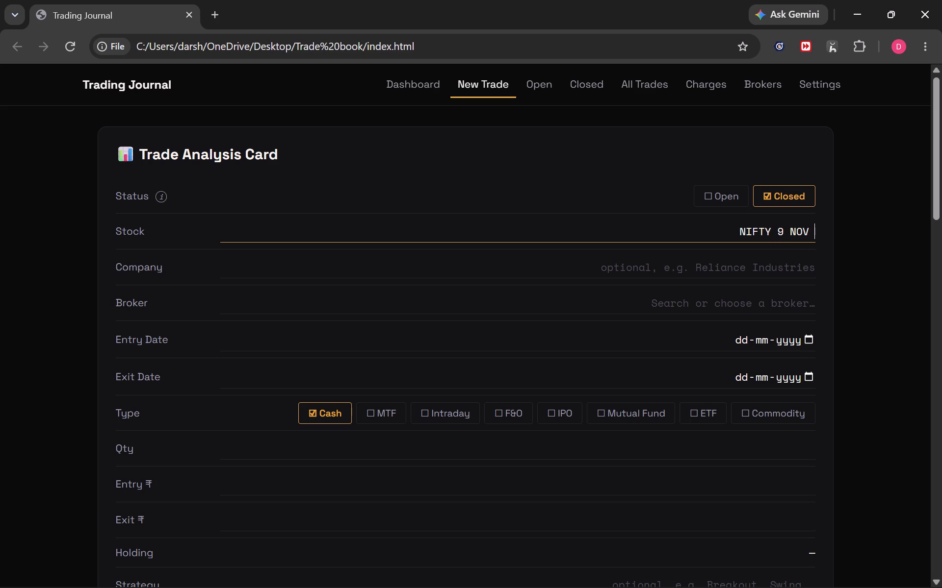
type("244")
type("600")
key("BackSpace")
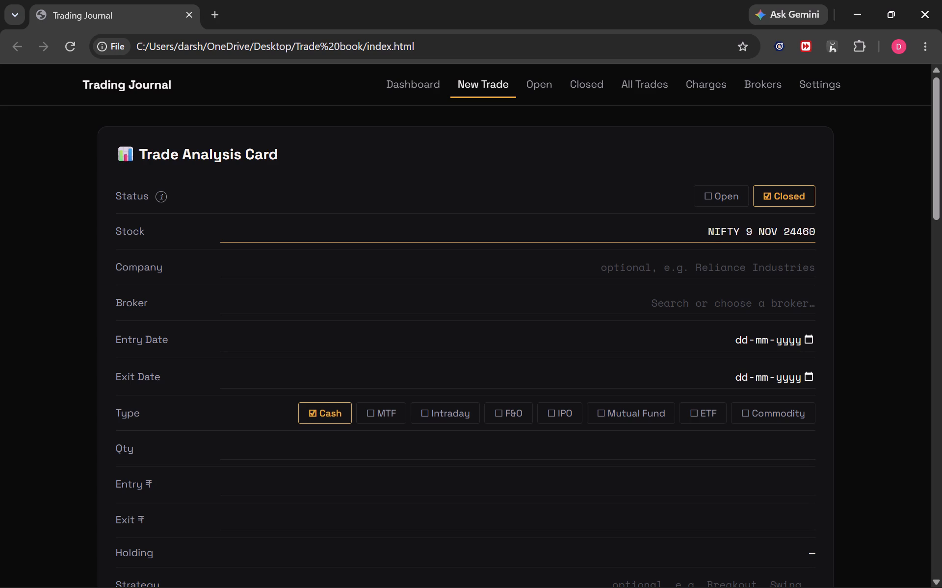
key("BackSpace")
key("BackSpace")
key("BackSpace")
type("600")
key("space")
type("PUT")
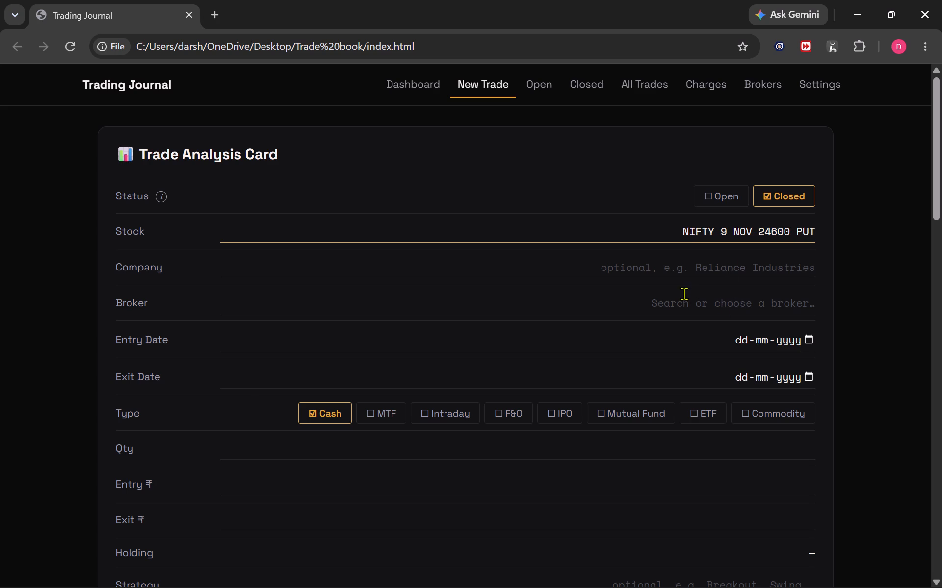
Choose INDmoney as the broker for the NIFTY put option trade.
left_click(689, 299)
left_click(655, 366)
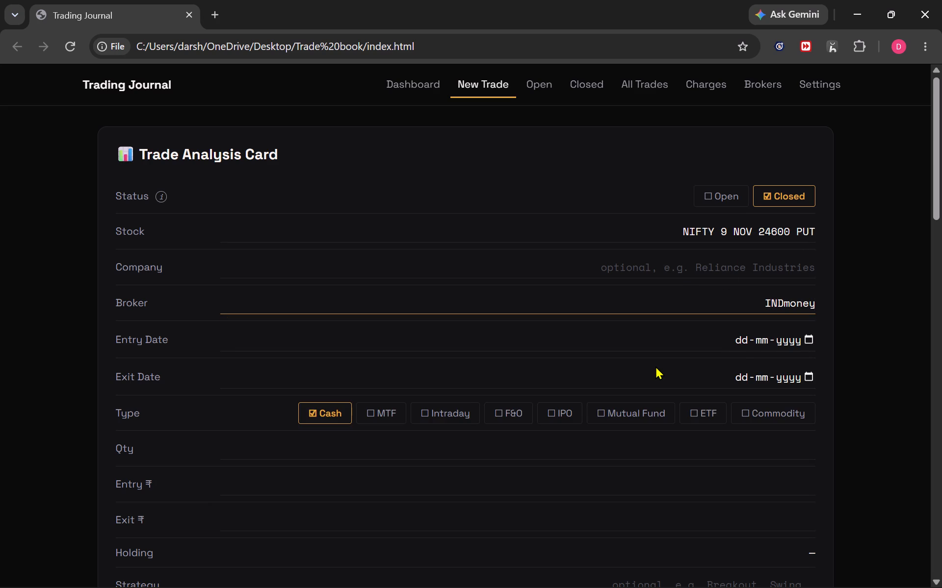
Set the NIFTY put option trade's entry date to 06-11-2026.
left_click(742, 346)
key("0")
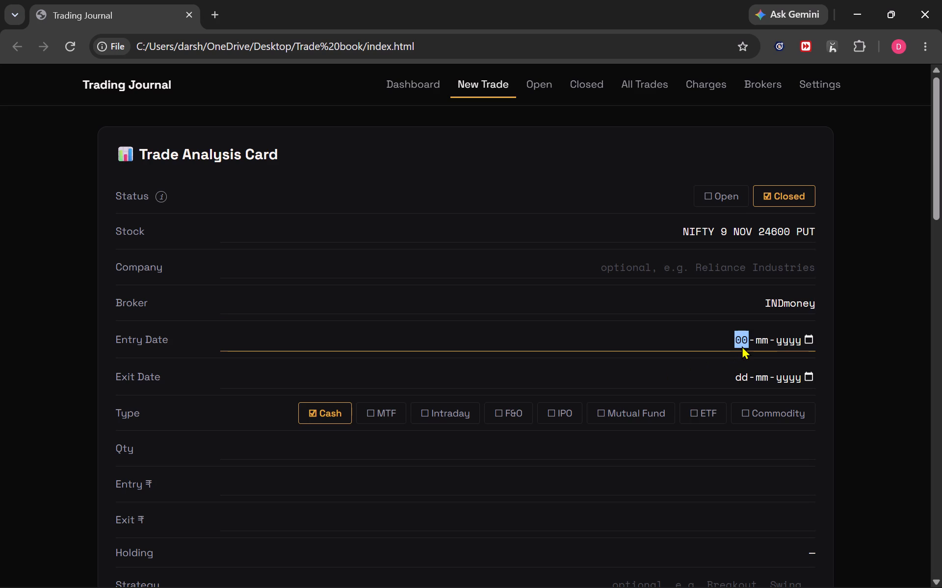
key("BackSpace")
type("06")
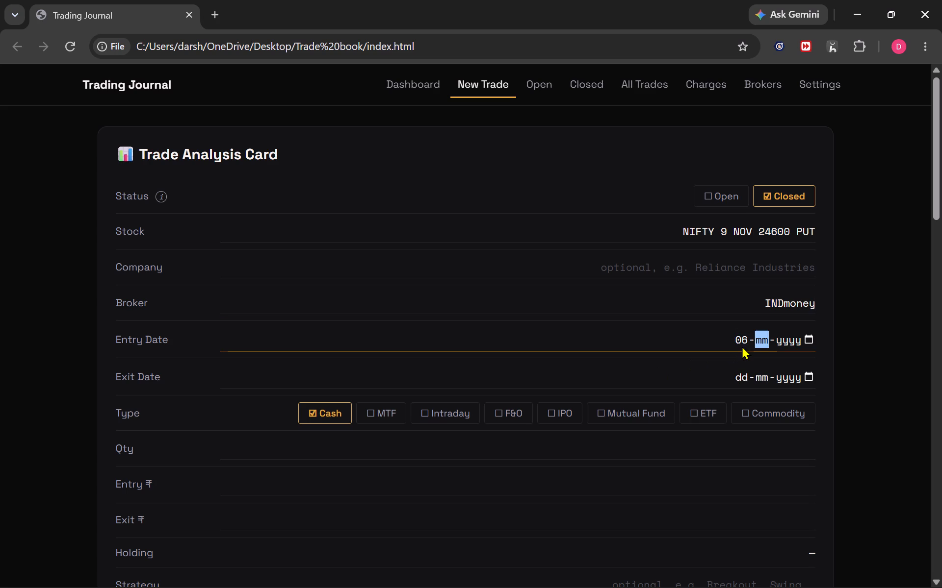
key("2")
key("BackSpace")
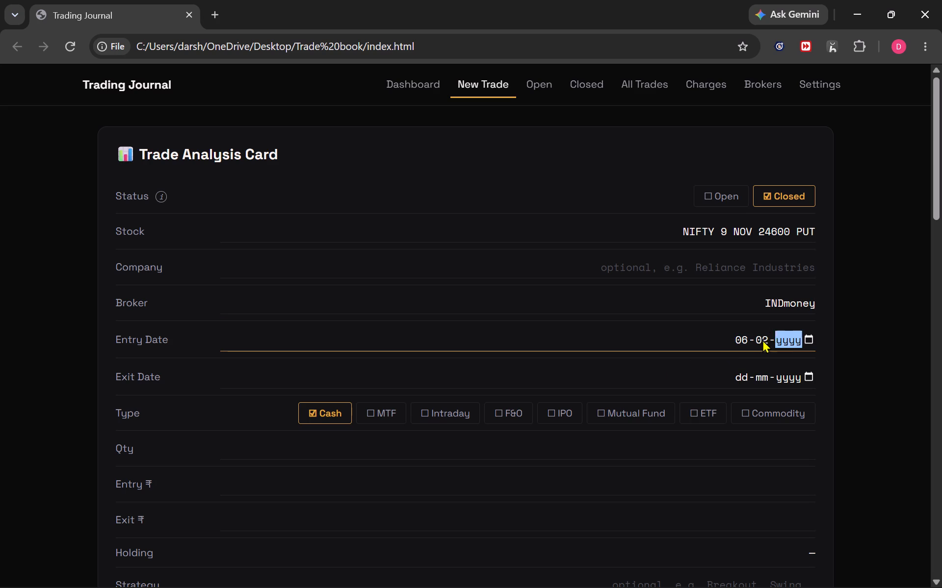
left_click(762, 341)
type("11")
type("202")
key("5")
left_click(797, 337)
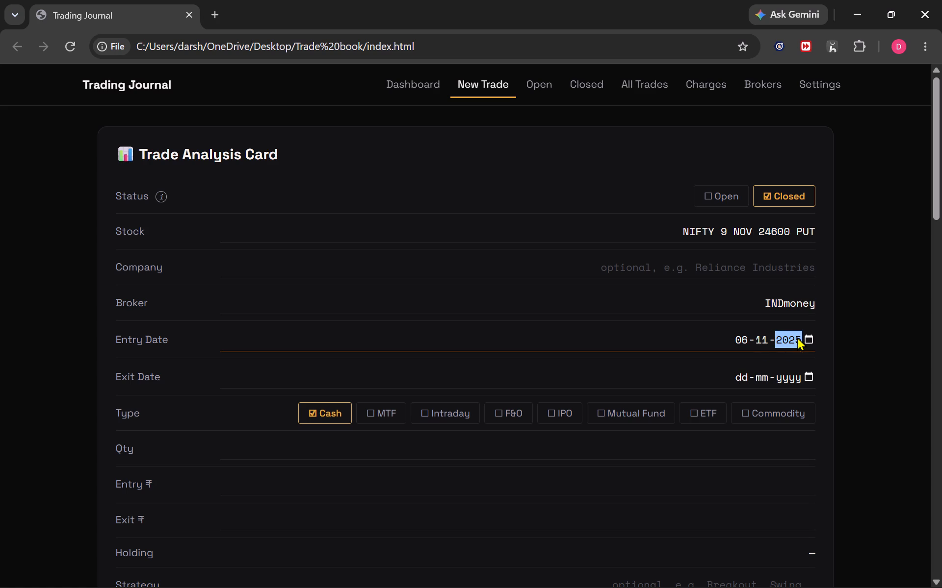
left_click(802, 338)
left_click(798, 337)
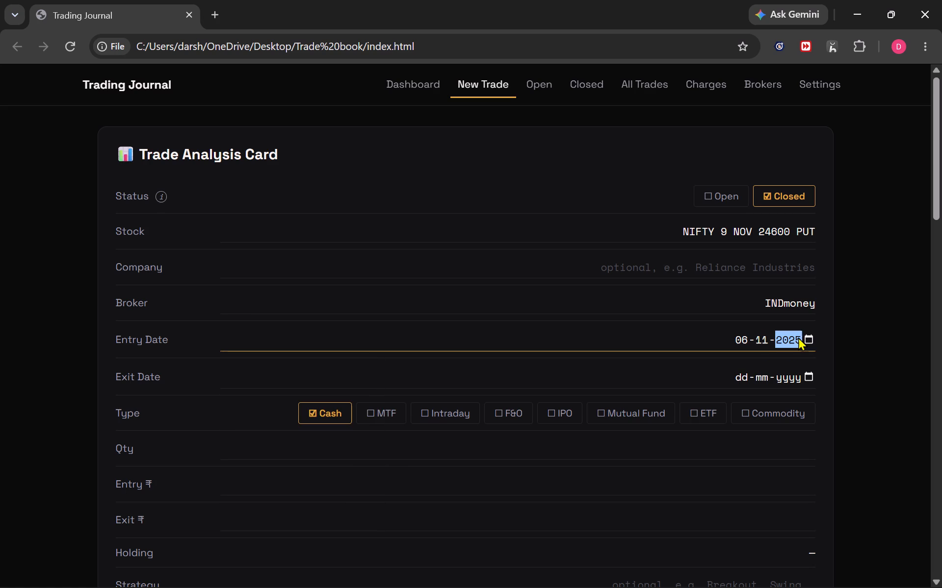
key("BackSpace")
type("202")
key("5")
key("BackSpace")
type("202")
key("6")
Set the trade's exit date to 06-11-2026 and choose F&O as its type.
left_click(751, 383)
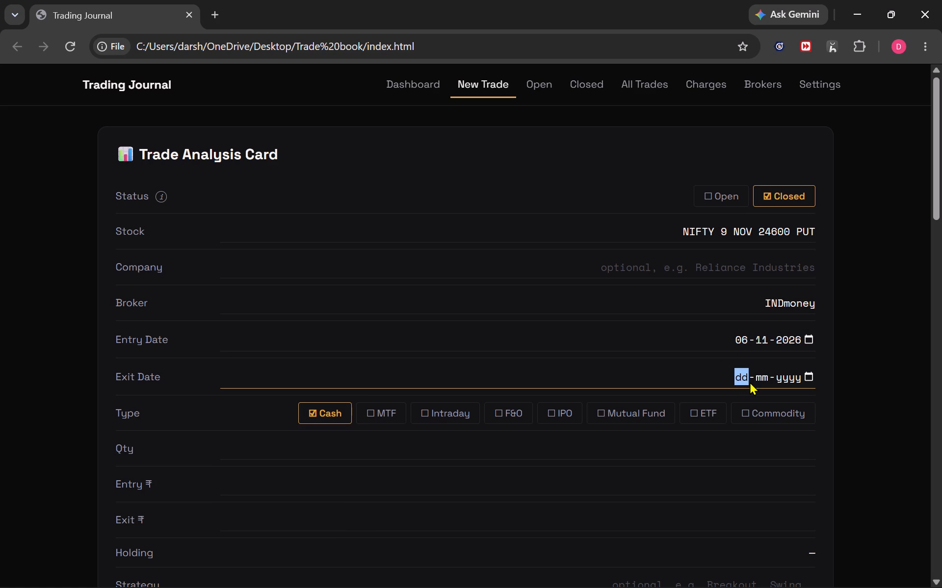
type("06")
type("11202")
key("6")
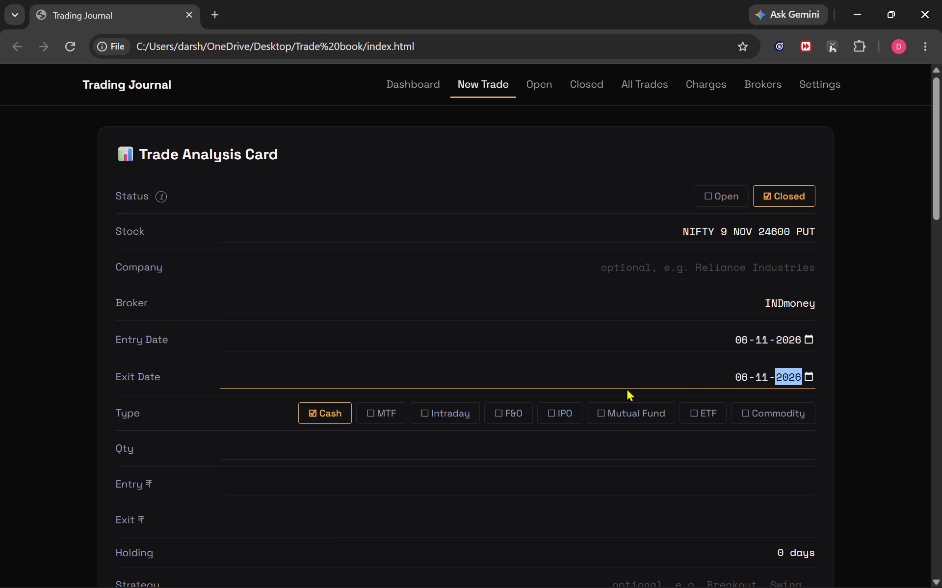
left_click(516, 411)
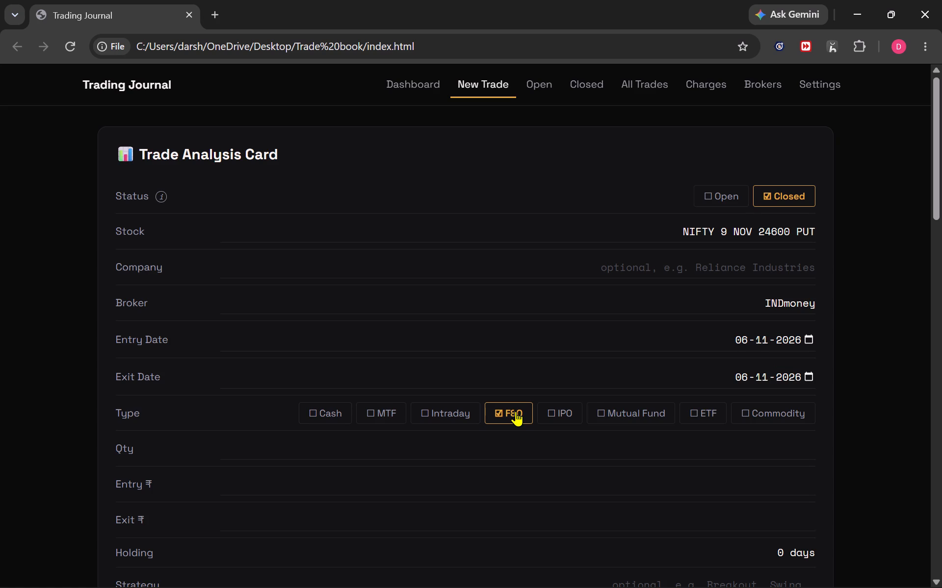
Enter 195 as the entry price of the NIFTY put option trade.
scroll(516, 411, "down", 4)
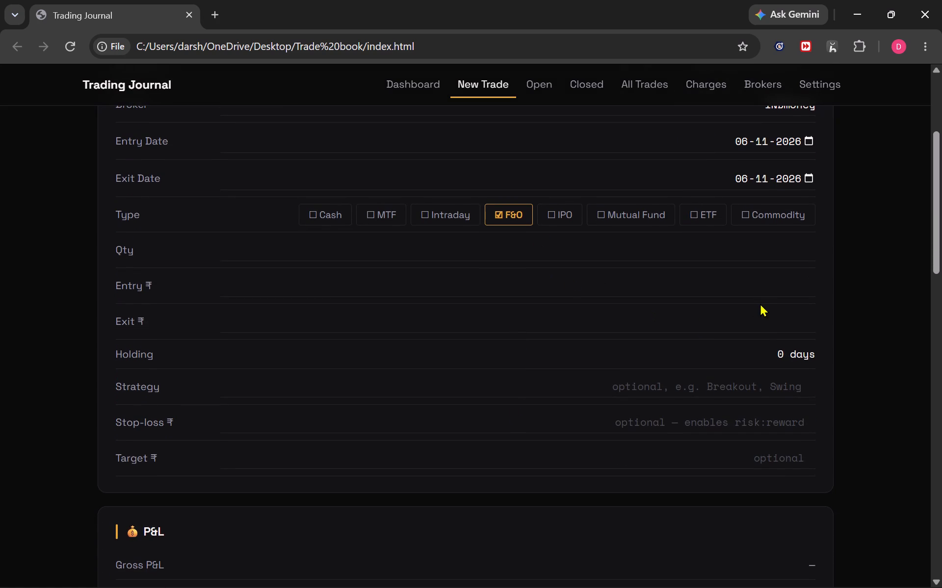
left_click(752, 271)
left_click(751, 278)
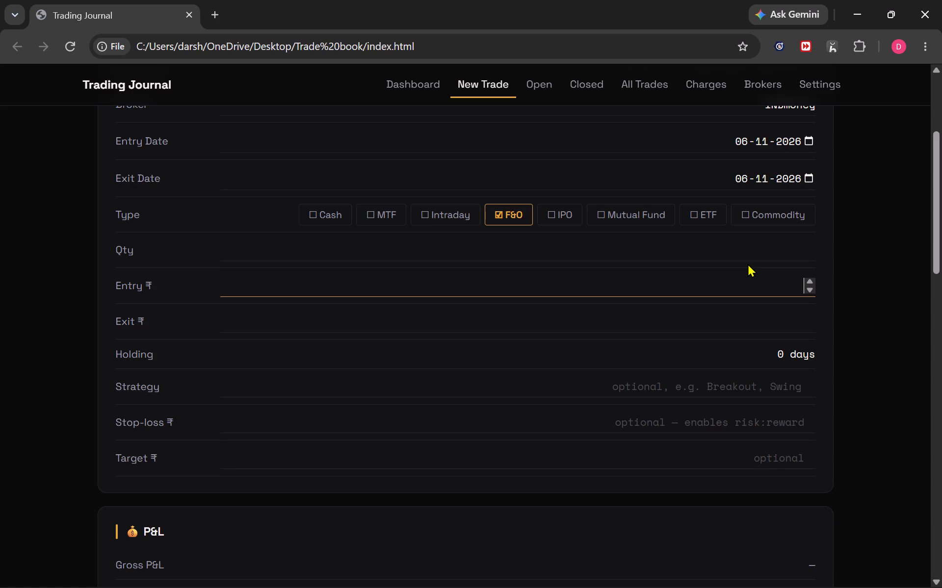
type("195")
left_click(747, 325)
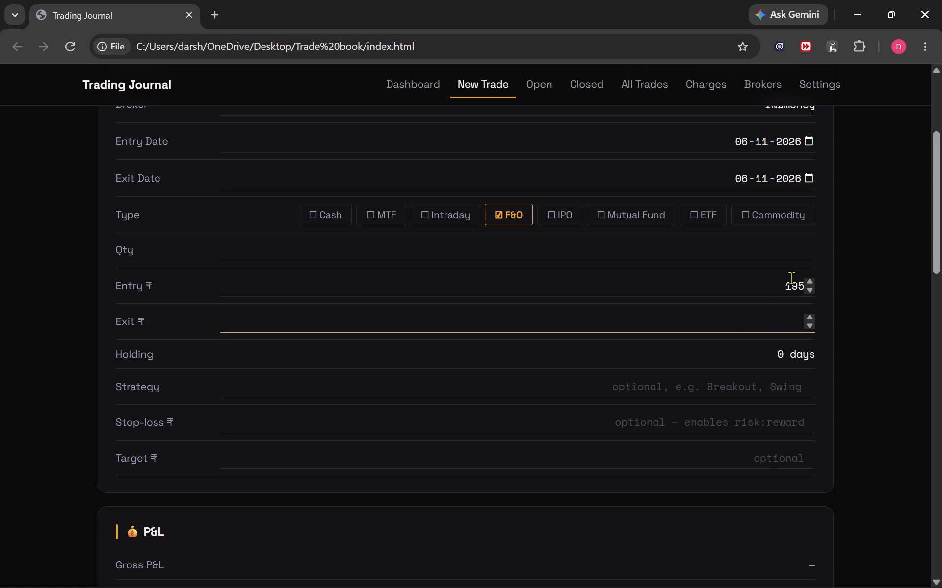
Set the quantity of the NIFTY put option trade to 195.
left_click(788, 251)
type("18")
key("BackSpace")
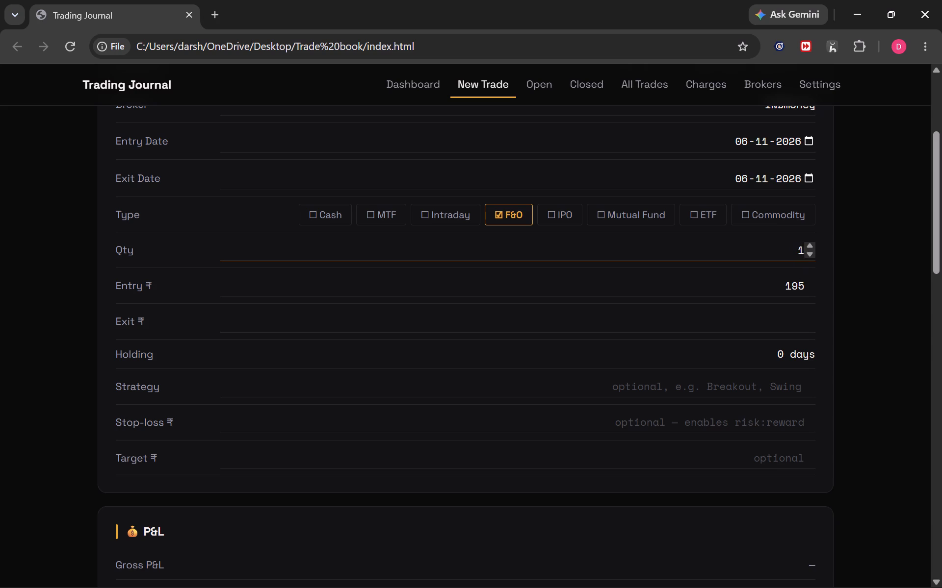
type("95")
Replace the entry price of the NIFTY put option trade with ₹168.98.
left_click(798, 284)
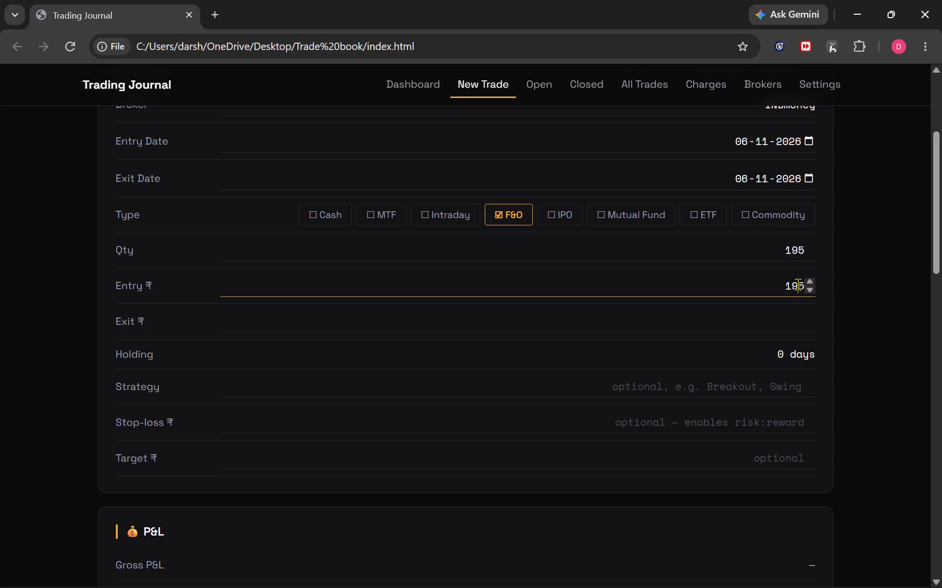
key("Right")
key("BackSpace")
key("BackSpace")
key("BackSpace")
key("1")
type("68")
type(".9")
key("8")
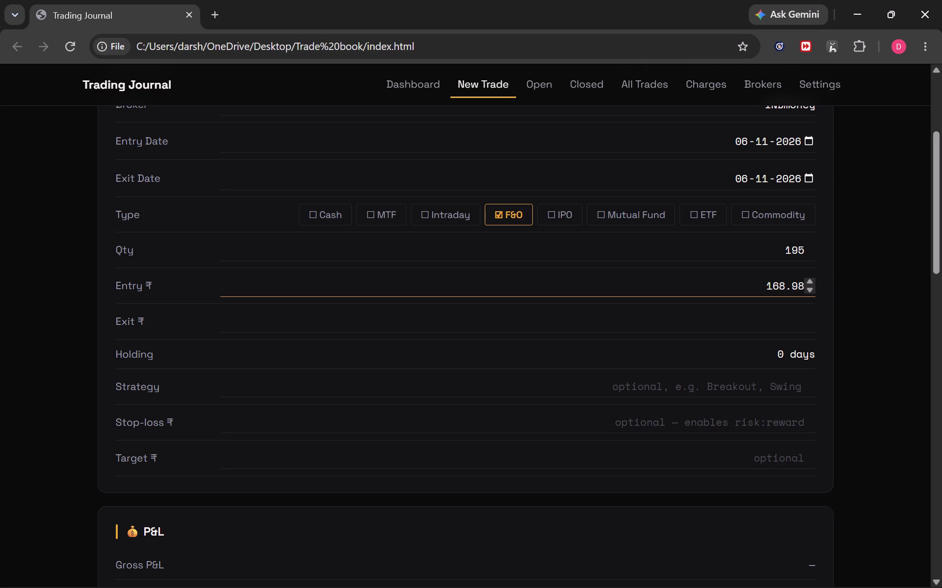
left_click(794, 306)
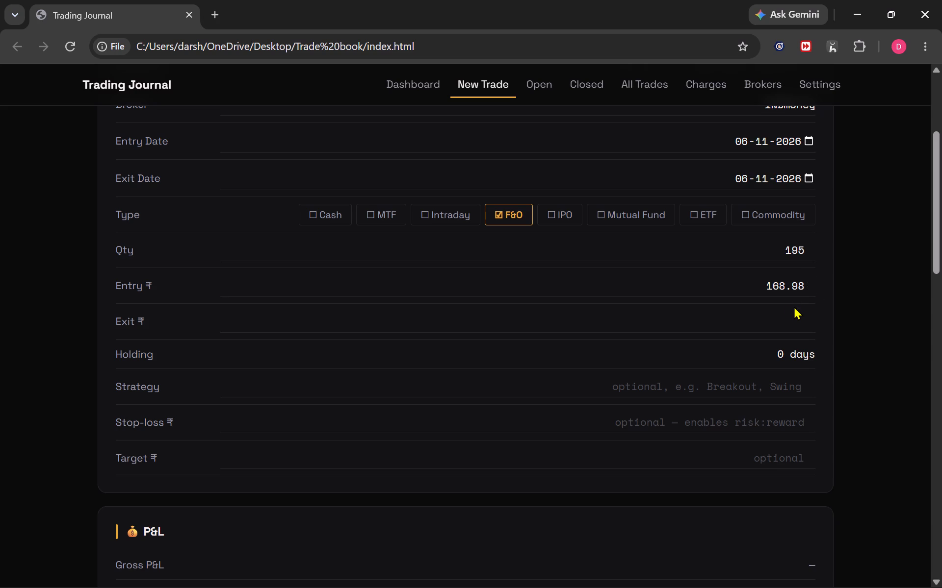
Set the exit price of the NIFTY put option trade to ₹173.23.
left_click(789, 321)
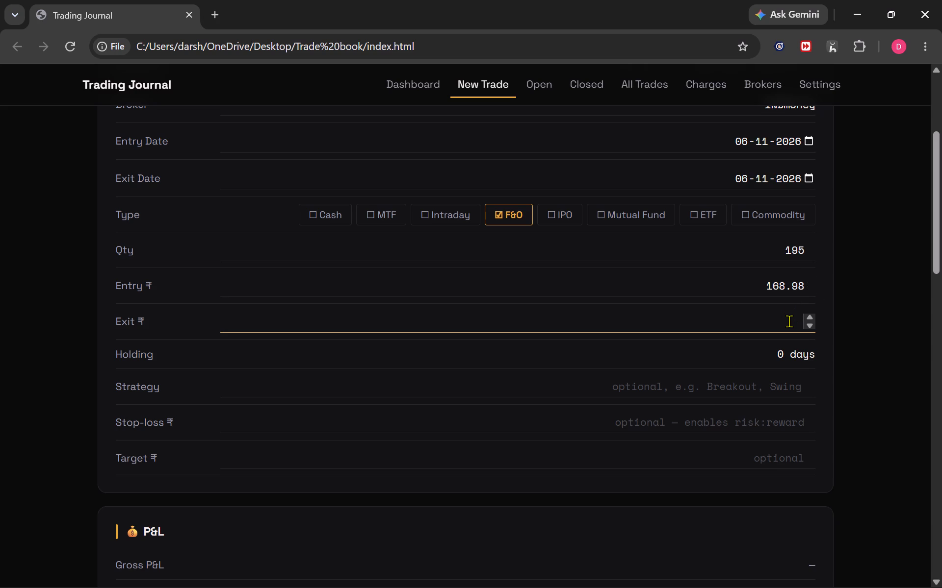
type("173")
type(".23")
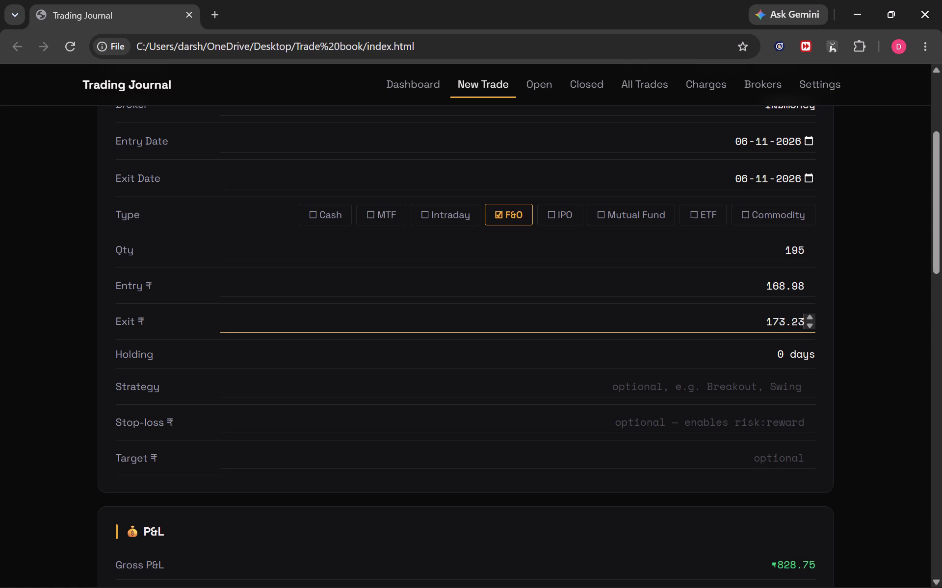
left_click(759, 394)
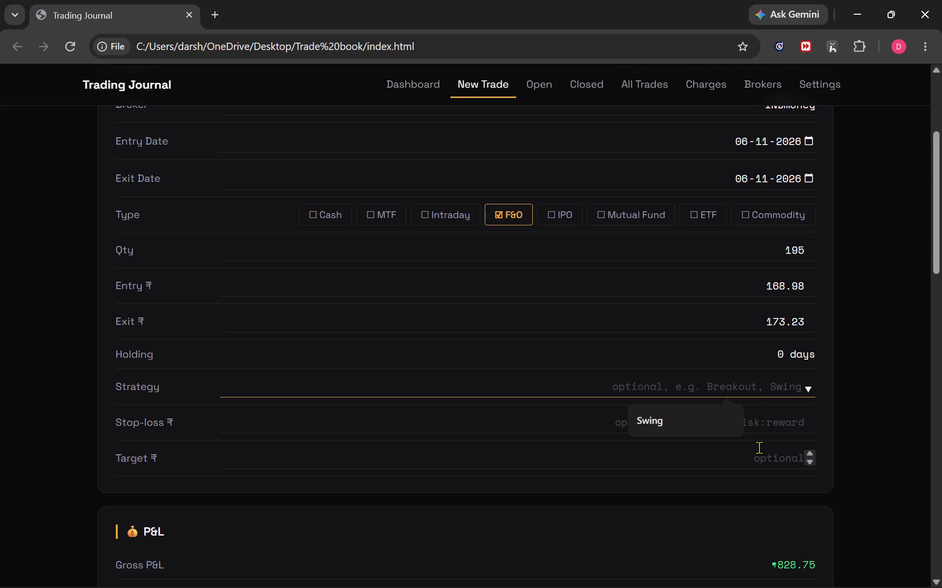
Set the government taxes of the NIFTY put option trade to ₹90.33.
left_click(760, 448)
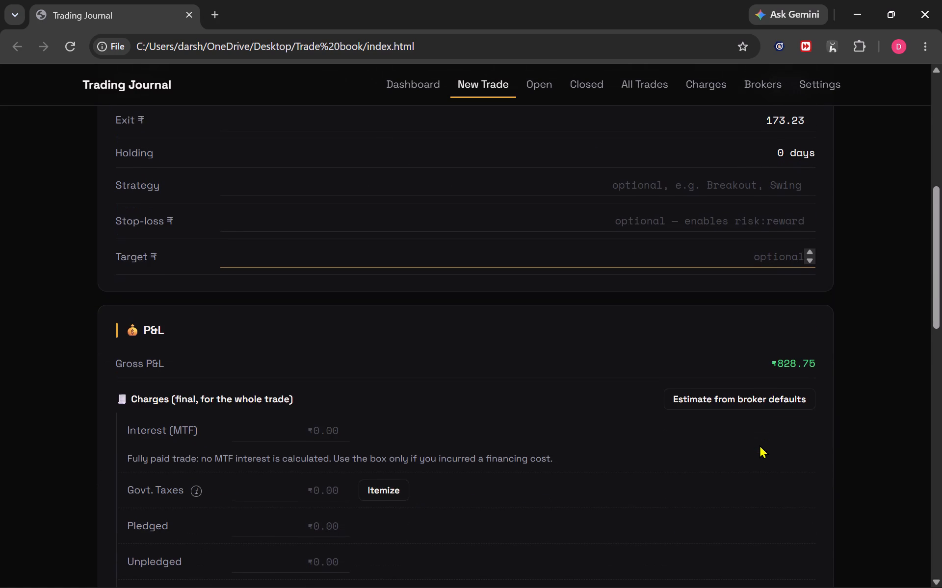
left_click(582, 320)
scroll(588, 321, "down", 1)
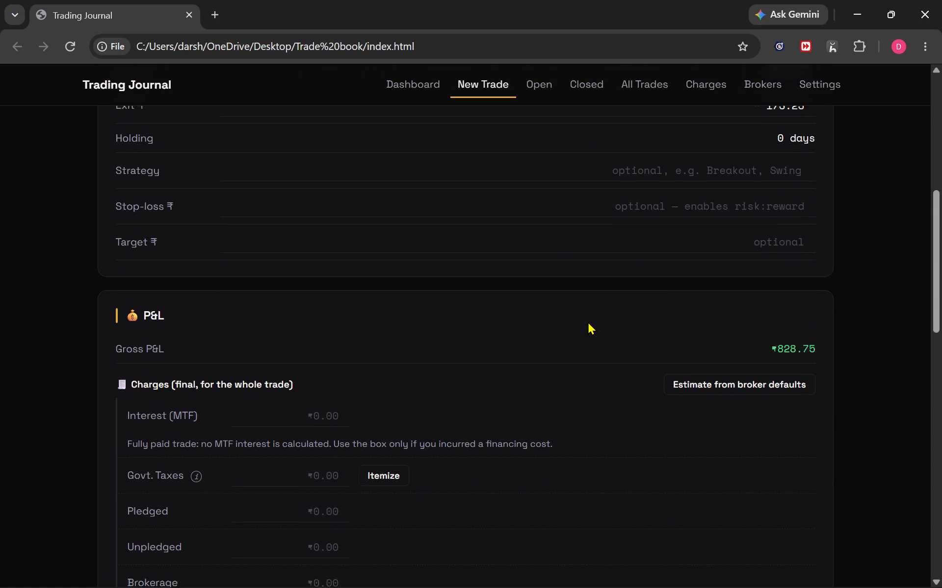
scroll(588, 321, "down", 1)
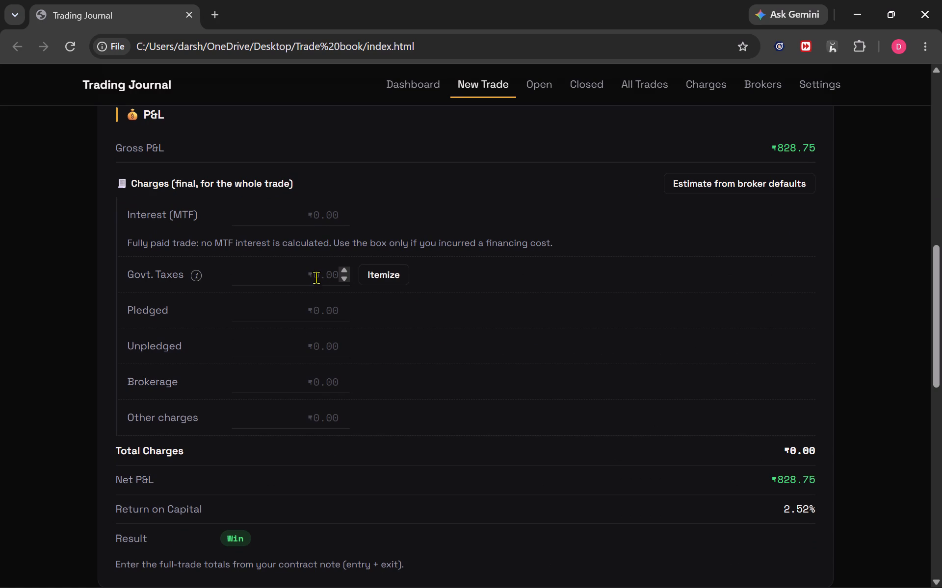
left_click(316, 277)
type("90.33")
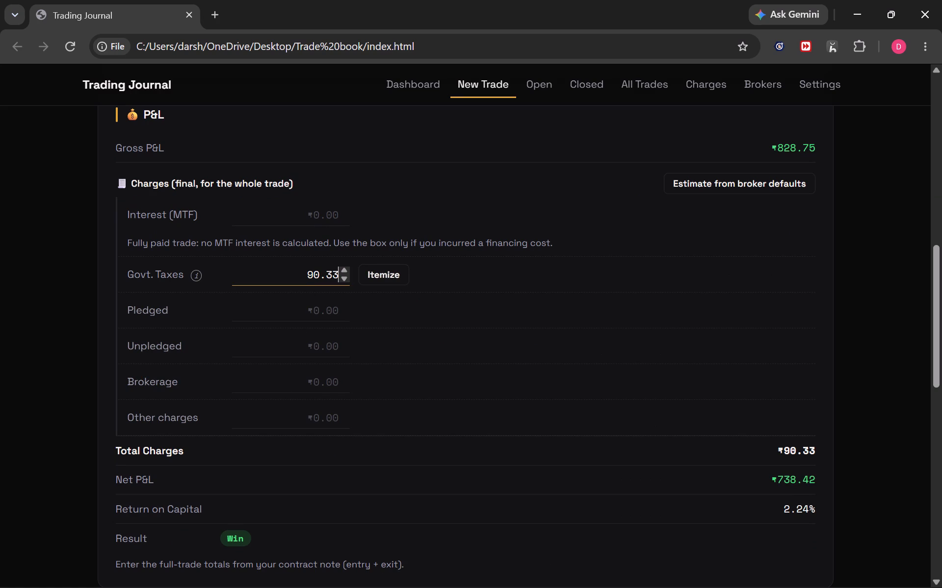
Set the brokerage of the NIFTY put option trade to ₹60.
left_click(326, 380)
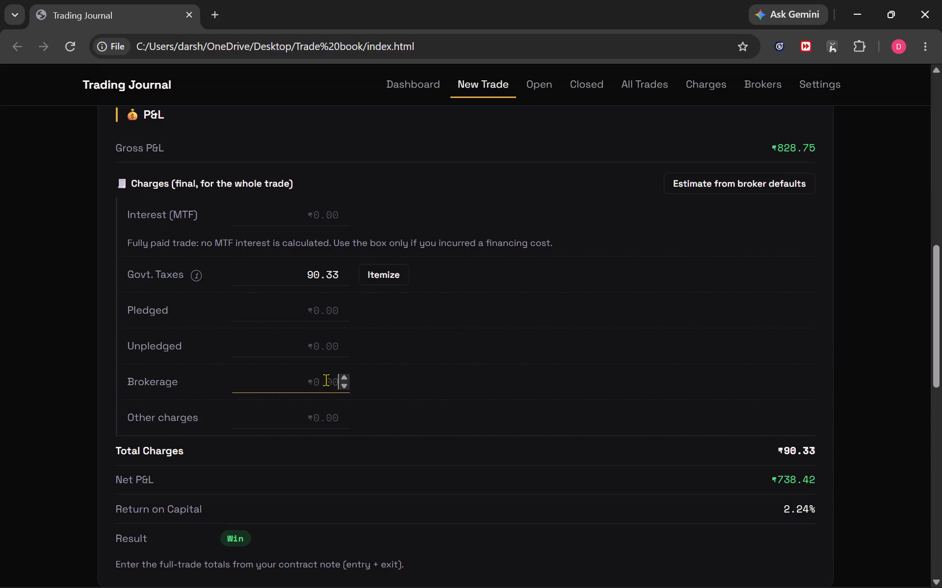
type("60")
left_click(349, 378)
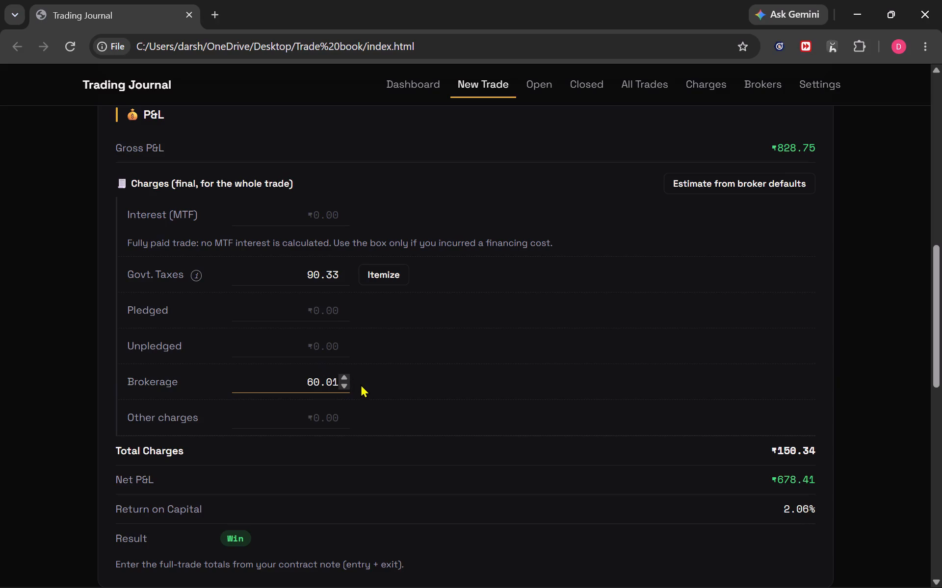
key("BackSpace")
key("BackSpace")
key("BackSpace")
left_click(460, 301)
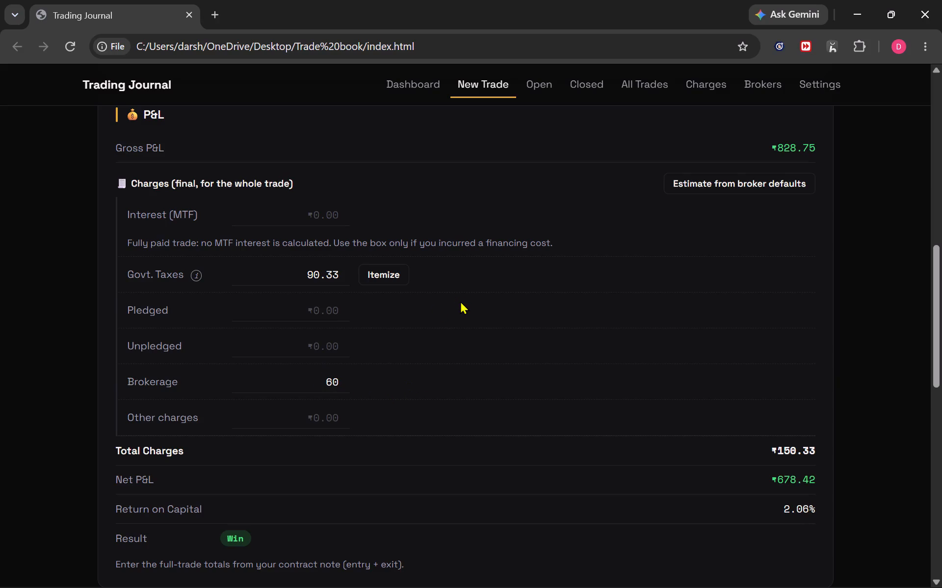
Review the total charges, net P&L and MTF details of the NIFTY put option trade.
scroll(460, 301, "down", 3)
left_click_drag(750, 441, 941, 353)
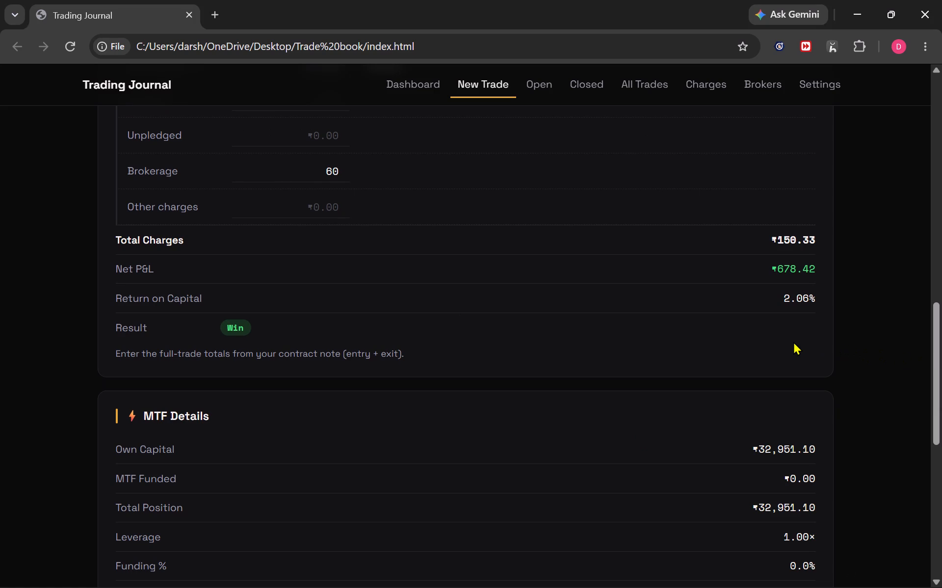
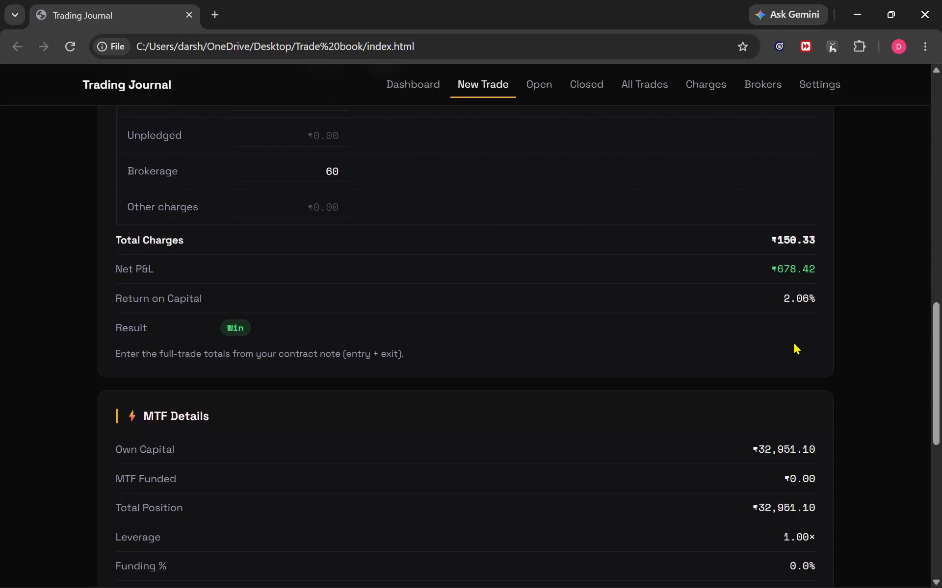
Save the NIFTY 9 NOV 24600 PUT trade.
scroll(793, 342, "down", 1)
scroll(676, 465, "down", 2)
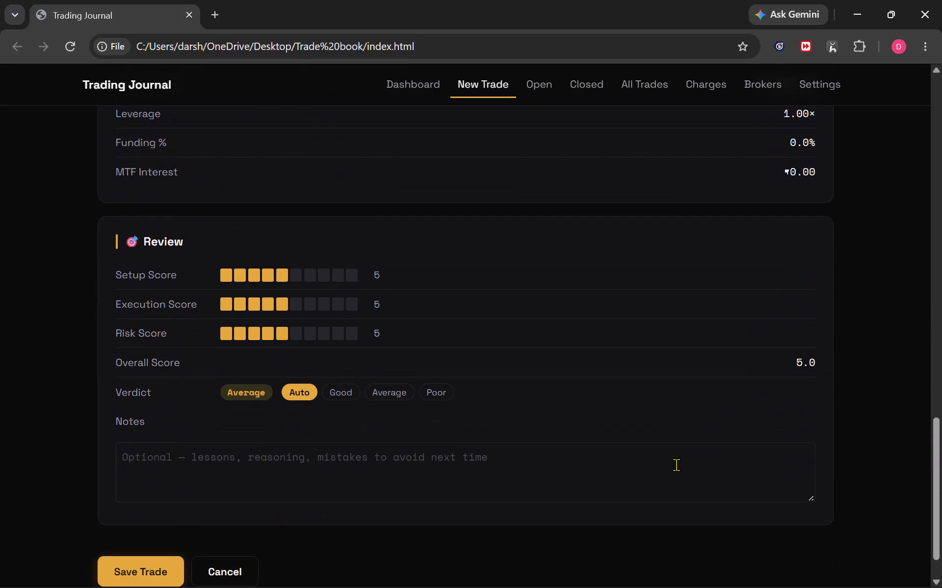
scroll(676, 465, "down", 1)
left_click(144, 517)
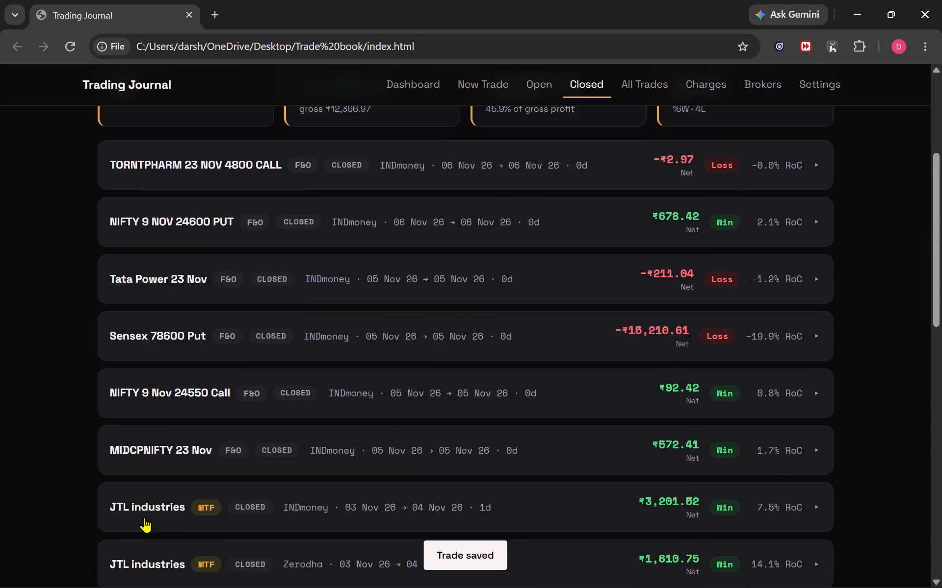
Start a new trade entry from the Open Positions page.
scroll(819, 399, "up", 1)
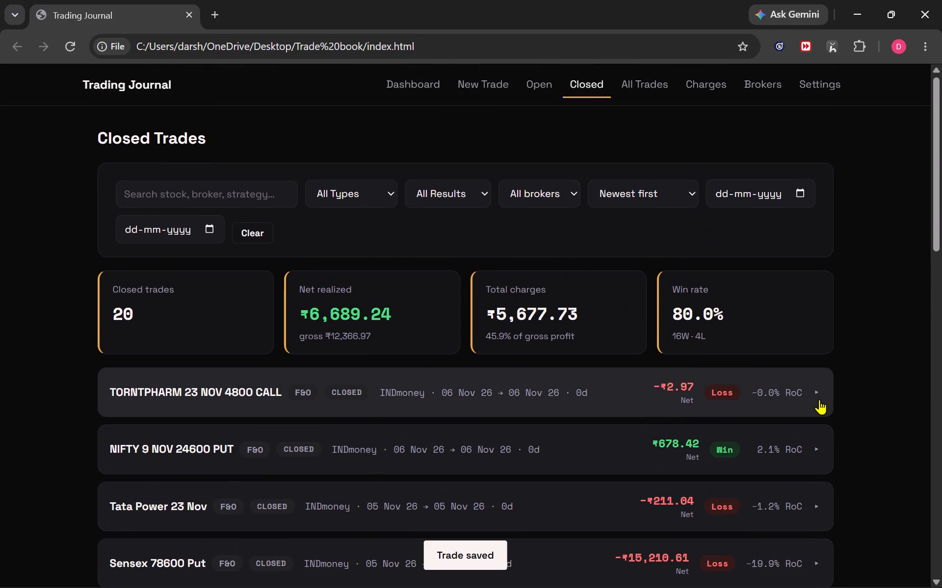
scroll(819, 399, "up", 1)
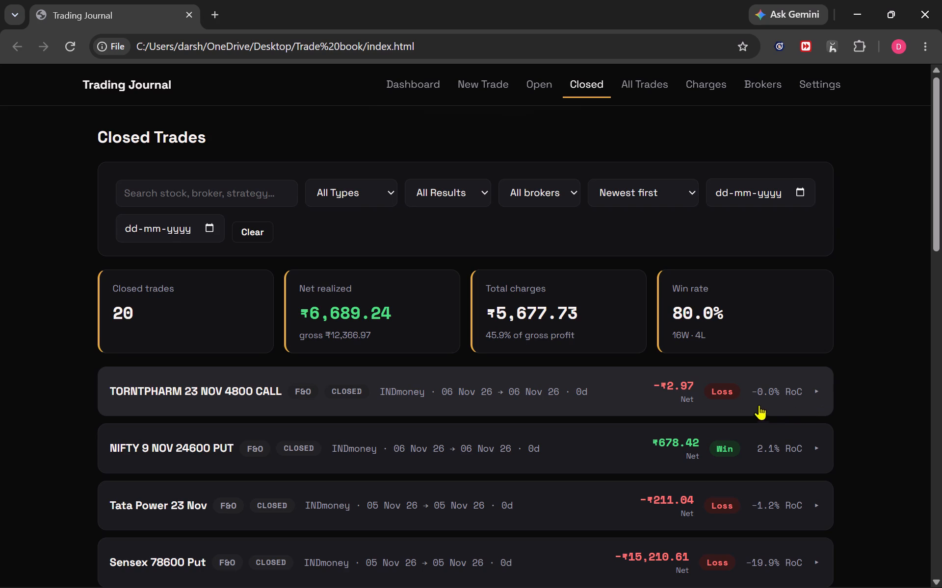
scroll(739, 386, "up", 2)
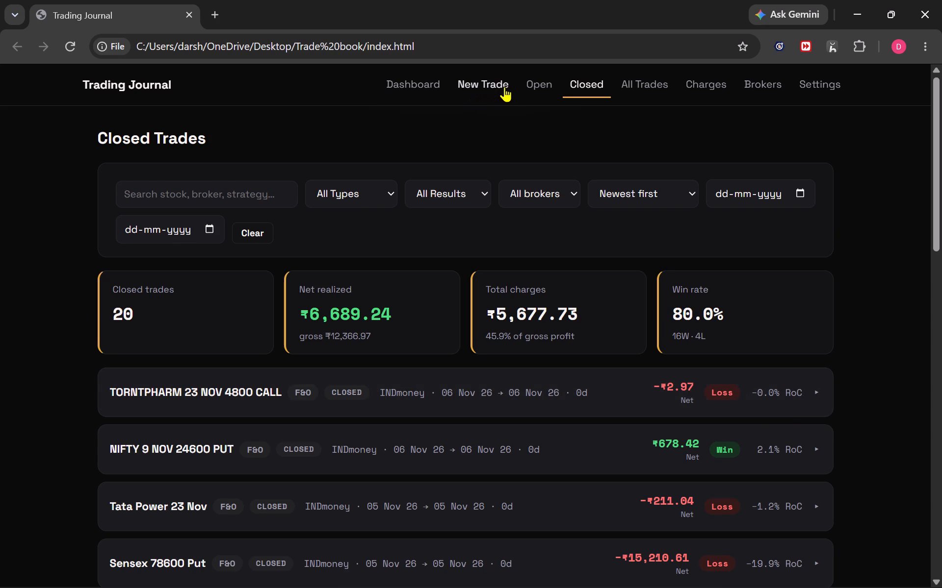
left_click(531, 83)
left_click(468, 366)
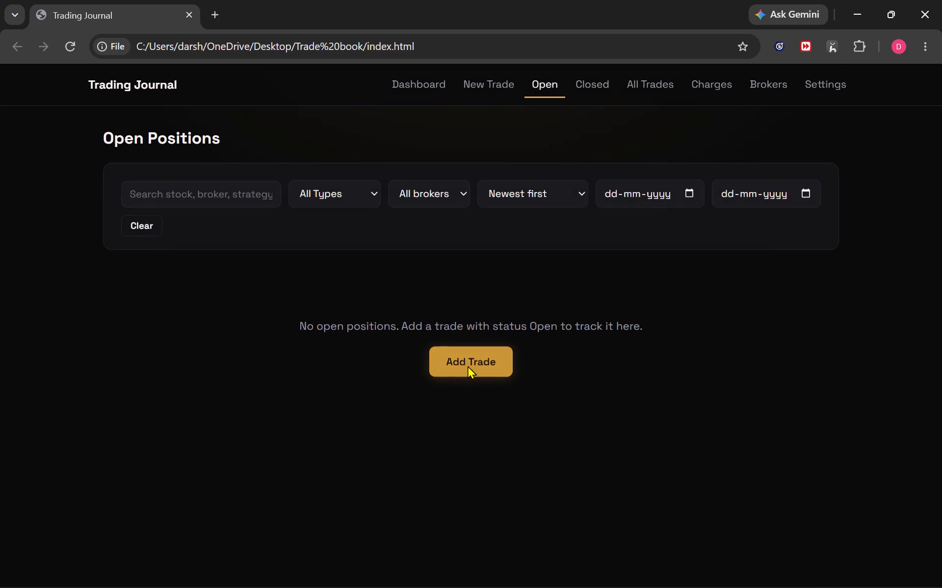
Enter MAZDOCK 23 NOV 1800 PUT as the stock of the new trade.
left_click(760, 235)
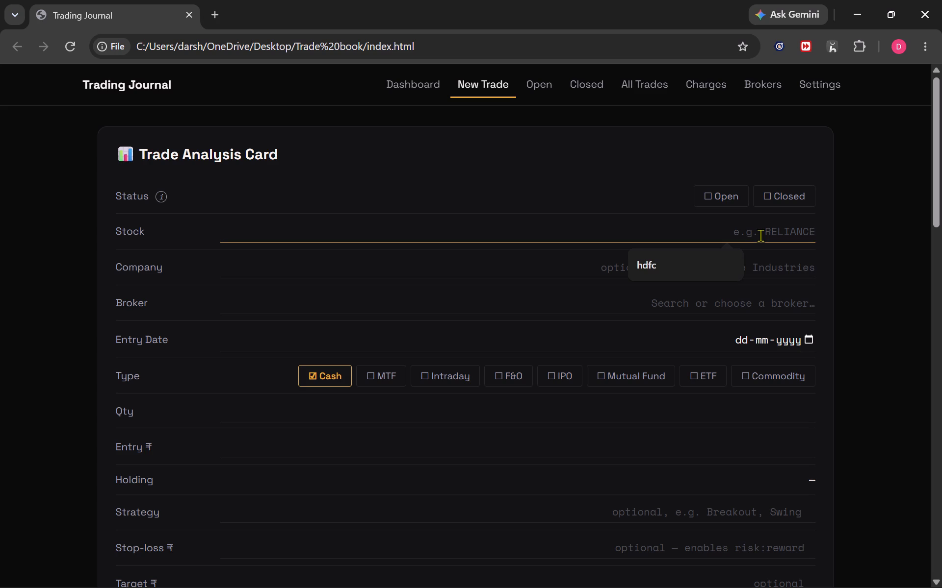
type("MAZ")
type("DOCK")
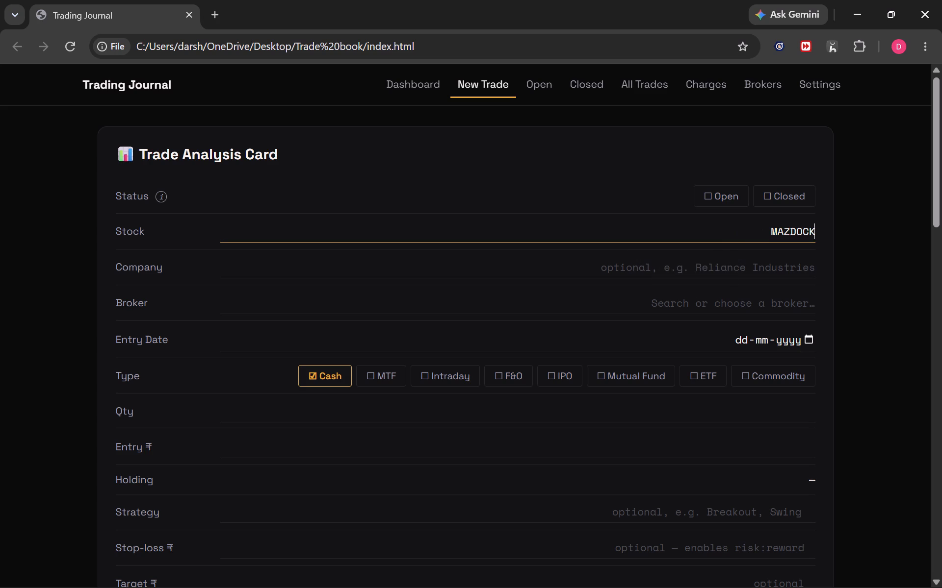
key("space")
type("23NOV")
key("space")
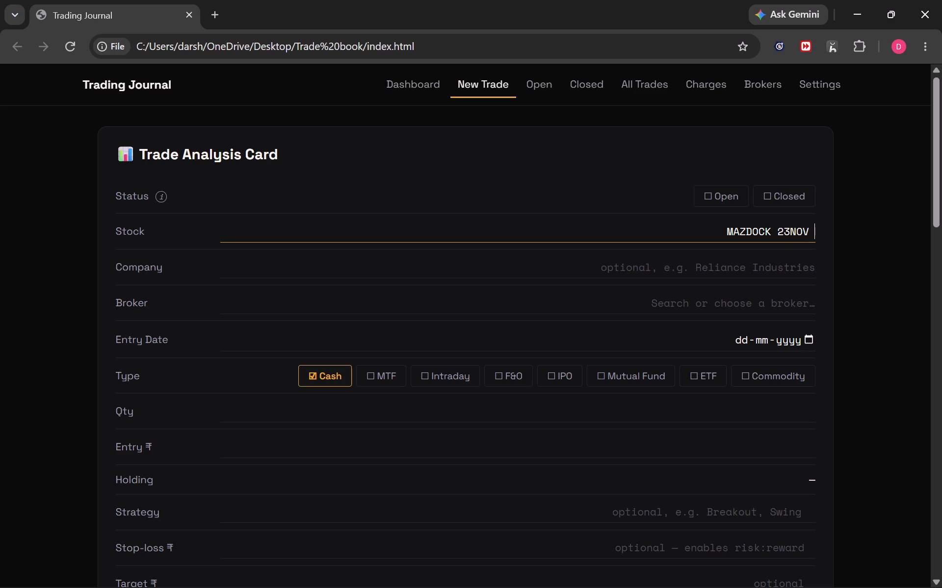
key("Left")
key("Left")
key("Left")
key("Left")
key("space")
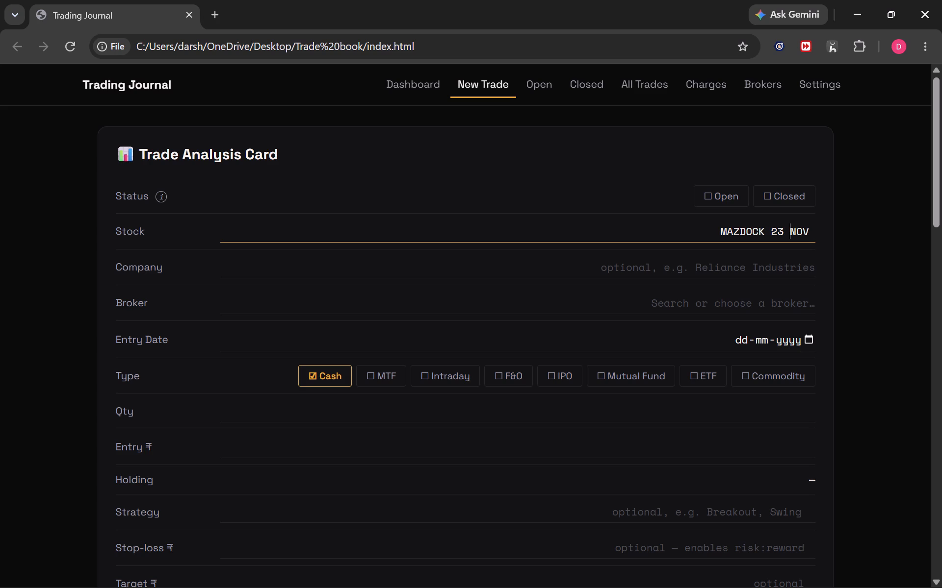
key("Right")
key("Right")
key("Right")
key("Right")
key("Right")
key("Left")
key("Right")
type("1800")
key("space")
type("PUT")
Set the broker of the MAZDOCK put trade to INDmoney, leaving the company blank.
left_click(784, 268)
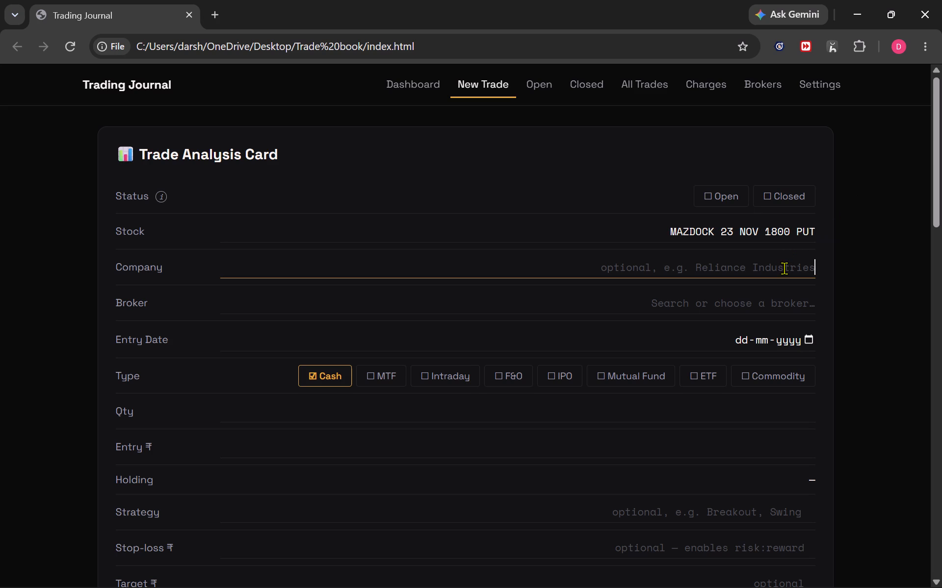
left_click(715, 298)
left_click(685, 370)
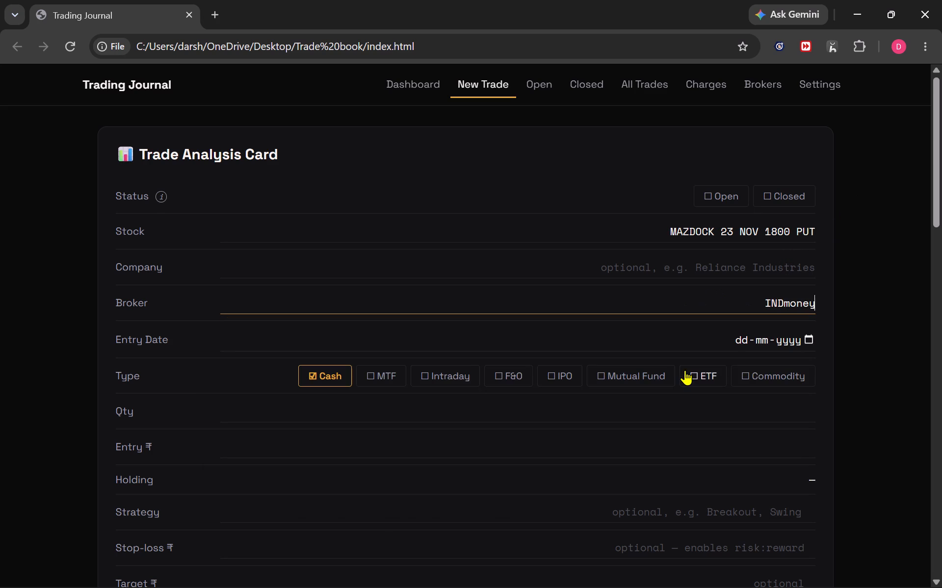
key("Down")
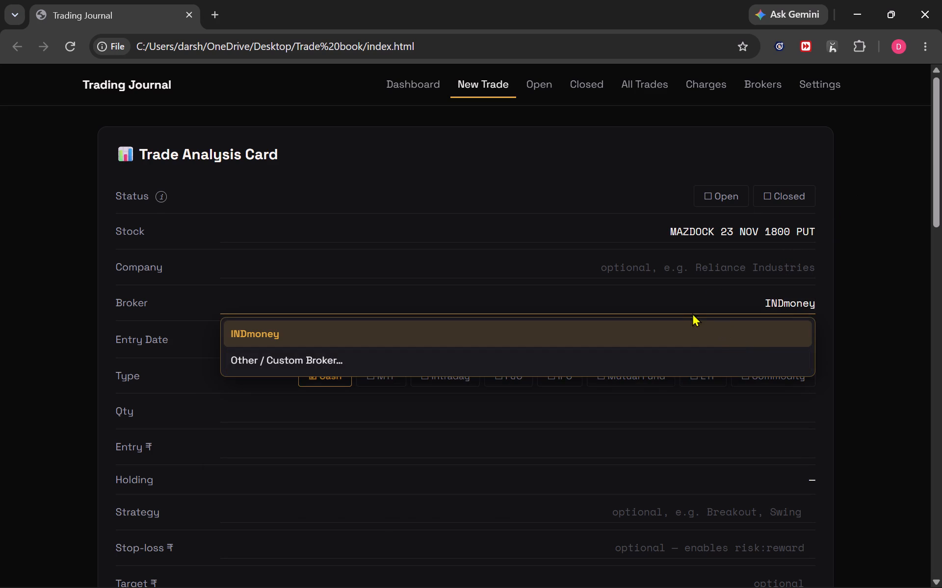
left_click(699, 324)
Set the entry date of the MAZDOCK put trade to 06-11-2026.
left_click(747, 348)
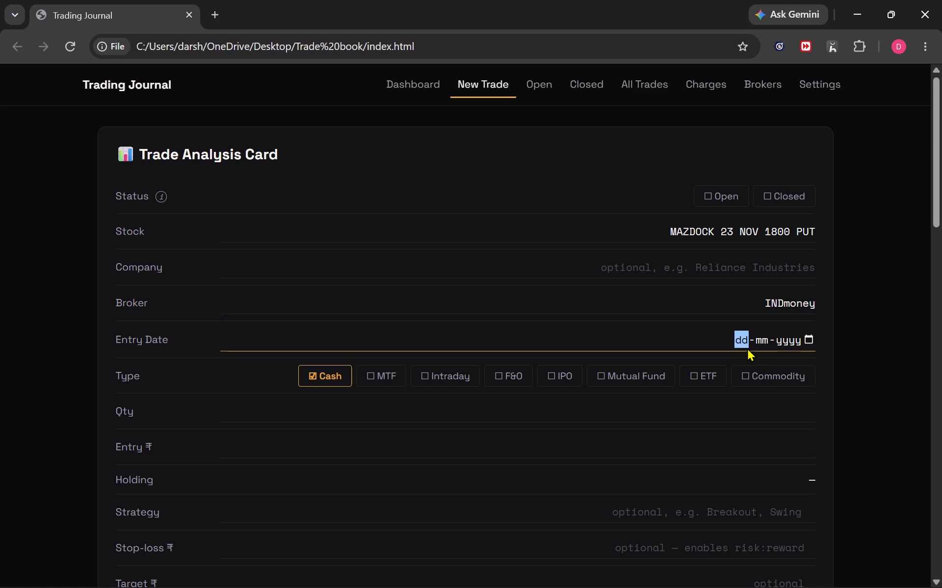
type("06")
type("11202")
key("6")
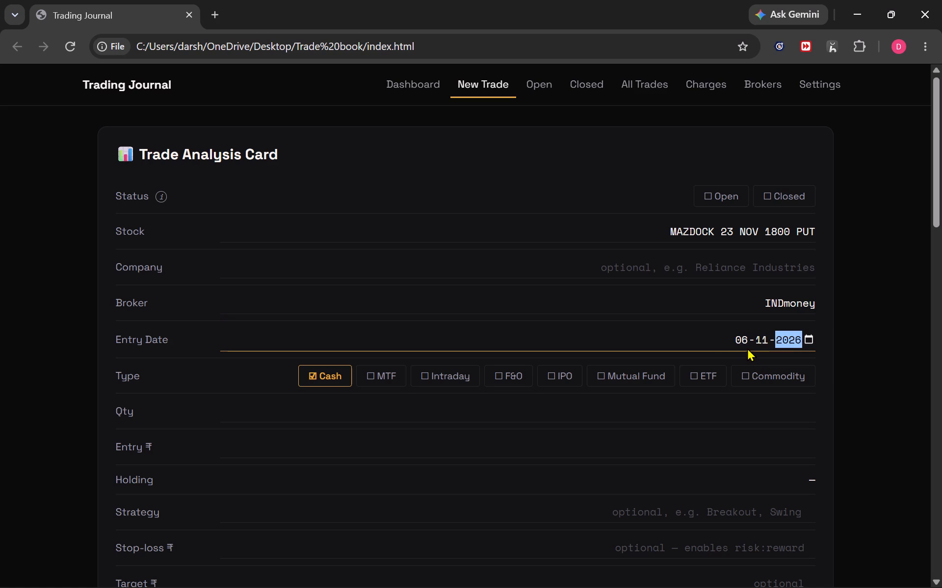
Set the MAZDOCK put trade's type to F&O and its quantity to 225.
left_click(529, 379)
key("Down")
left_click(701, 380)
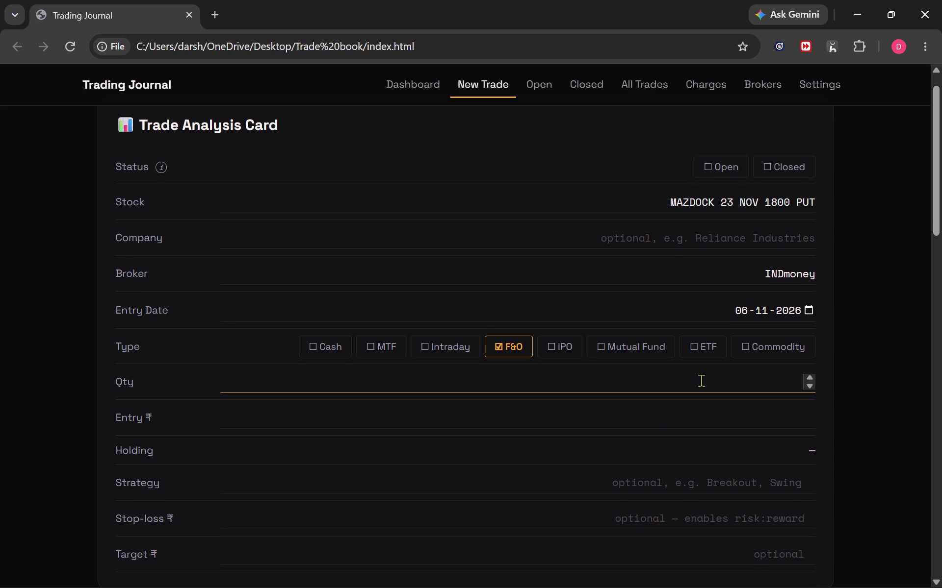
type("225")
Set the entry price of the MAZDOCK put trade to ₹57.5.
left_click(699, 433)
left_click(719, 417)
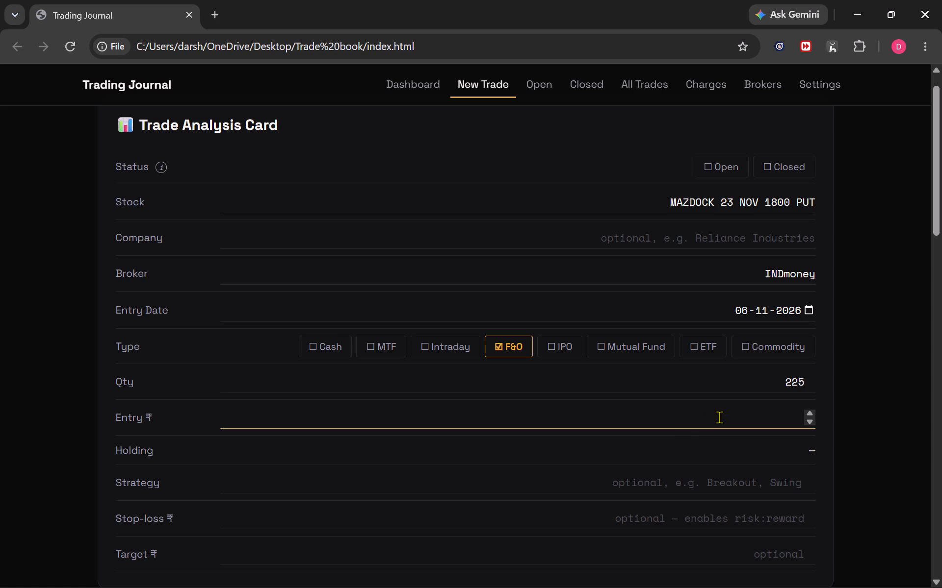
key("5")
key("7")
key("period")
key("5")
left_click(749, 456)
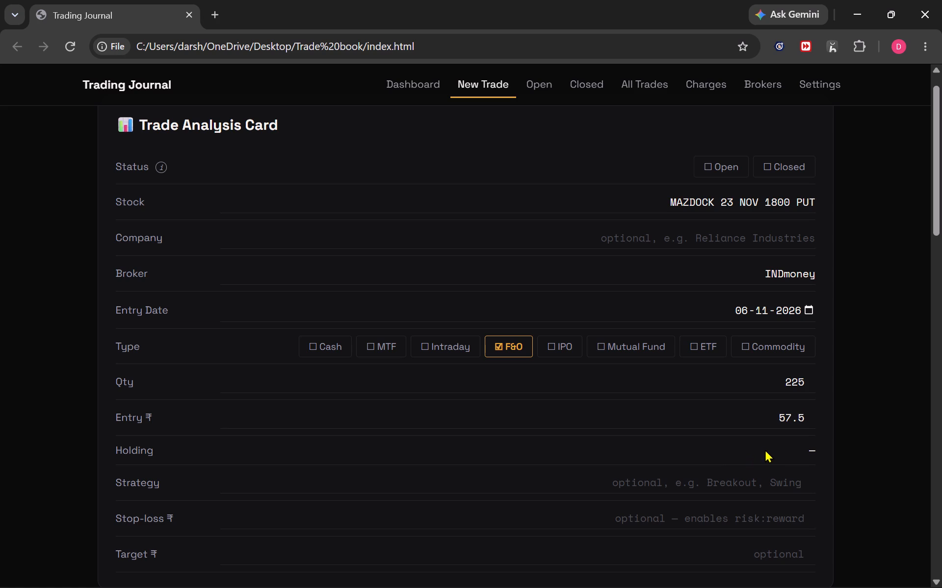
left_click(799, 452)
Mark the status of the MAZDOCK put trade as Closed.
left_click(796, 168)
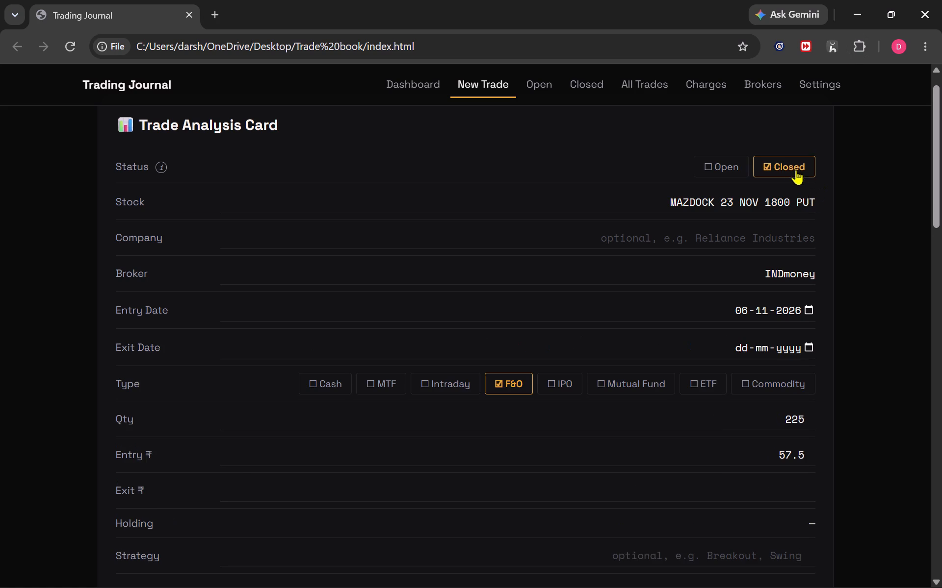
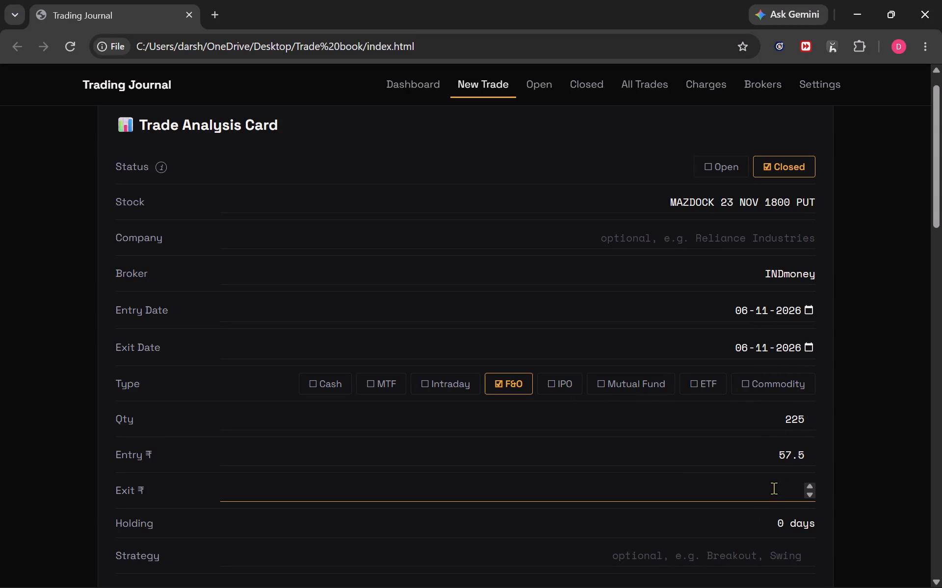
Set the exit price of the MAZDOCK put trade to ₹57.6.
type("27.")
key("backslash")
key("BackSpace")
key("BackSpace")
key("BackSpace")
type("57")
type(".6")
left_click(883, 470)
Enter 34.24 as the government taxes in the charges of the MAZDOCK put trade.
scroll(883, 470, "down", 1)
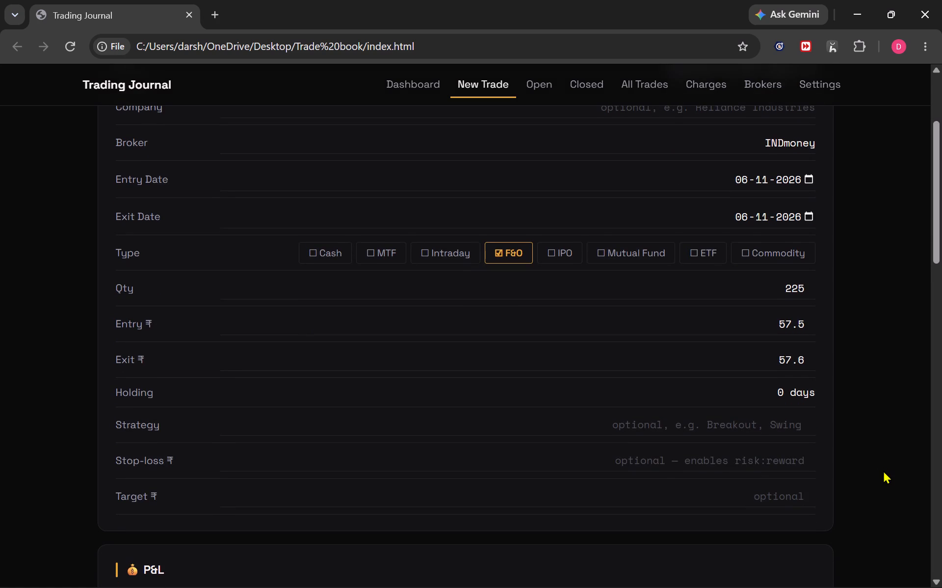
scroll(693, 491, "down", 3)
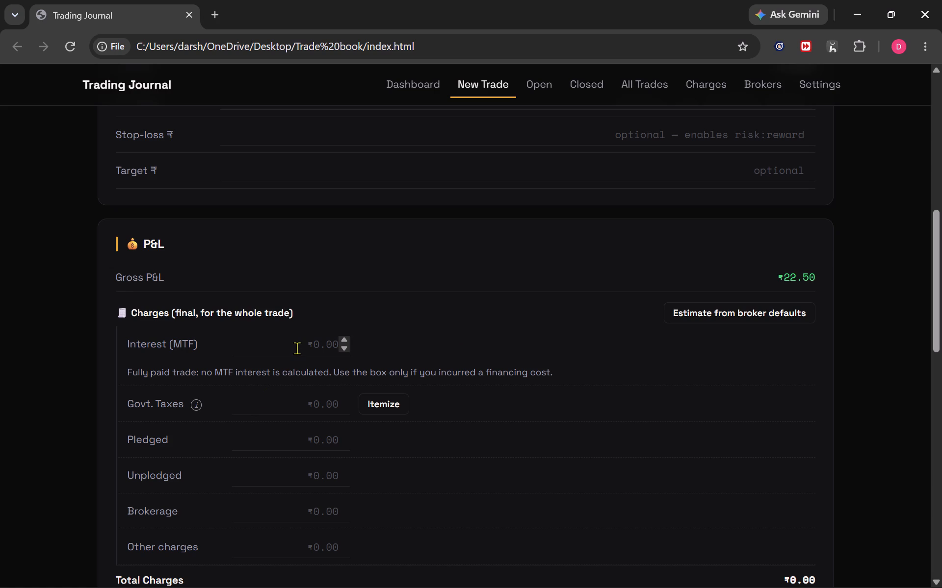
left_click(300, 358)
left_click(293, 407)
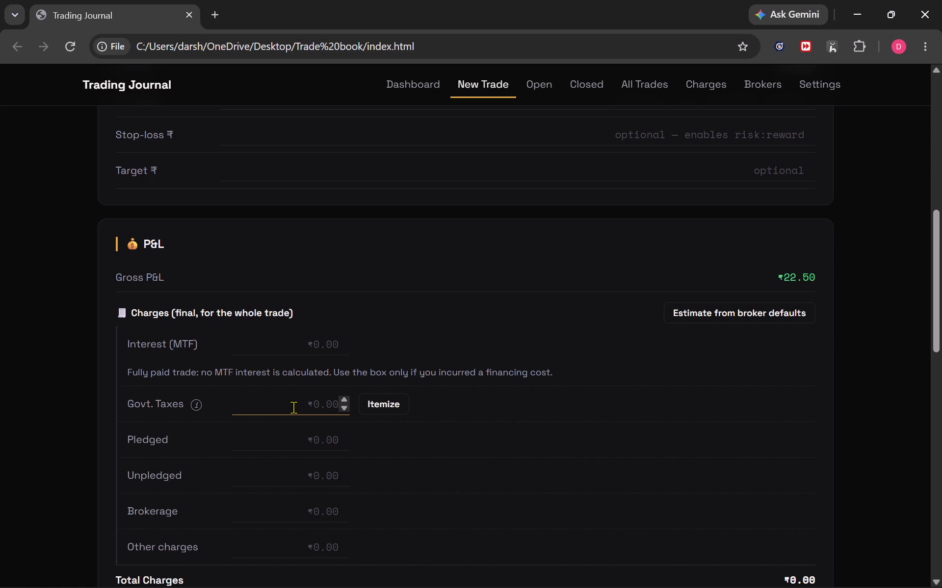
key("3")
key("4")
type(".2")
key("4")
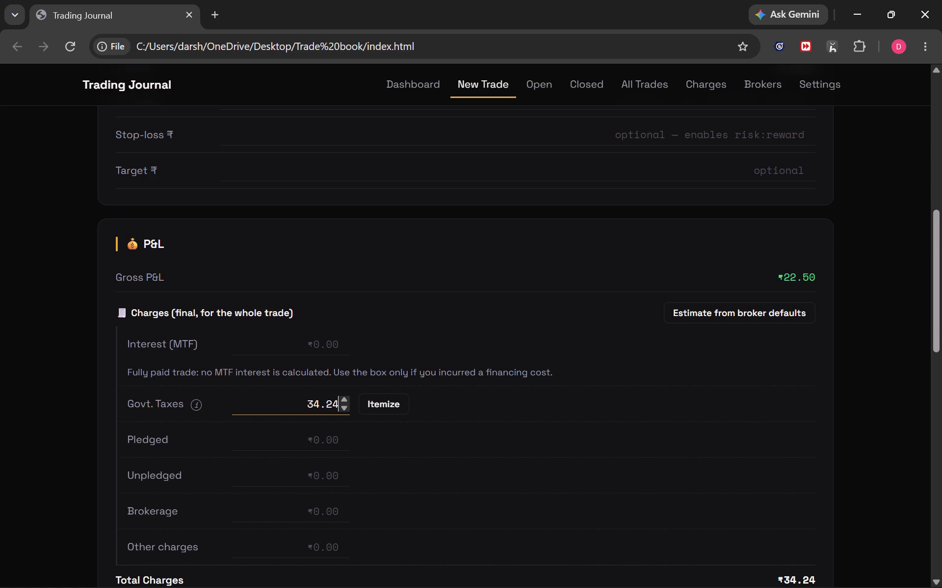
Enter 20 as the brokerage in the charges of the MAZDOCK put trade.
left_click(336, 555)
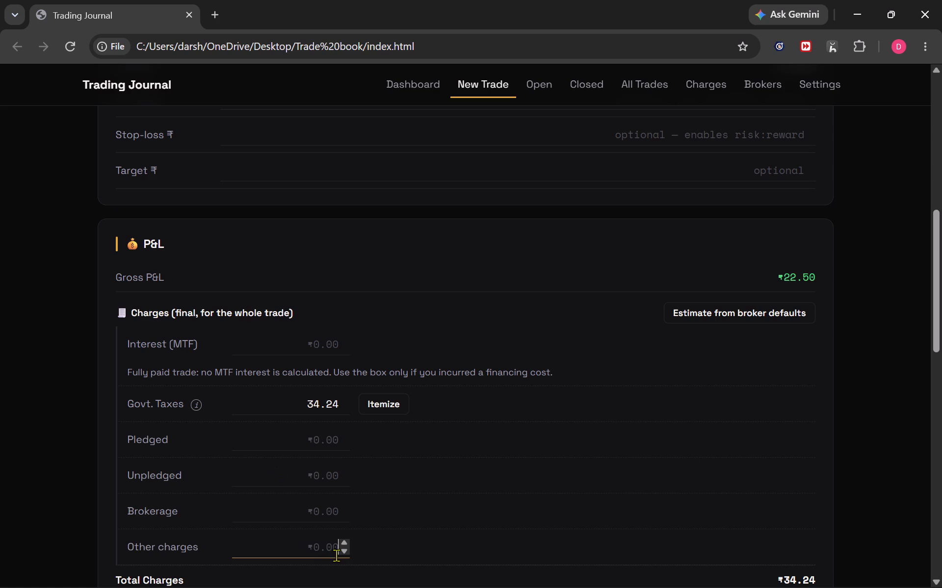
left_click(310, 515)
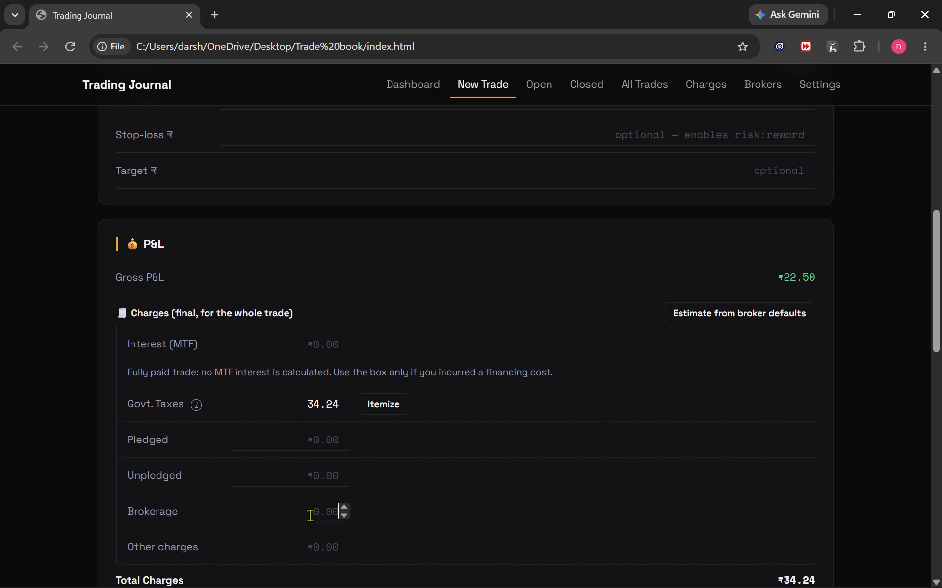
type("20")
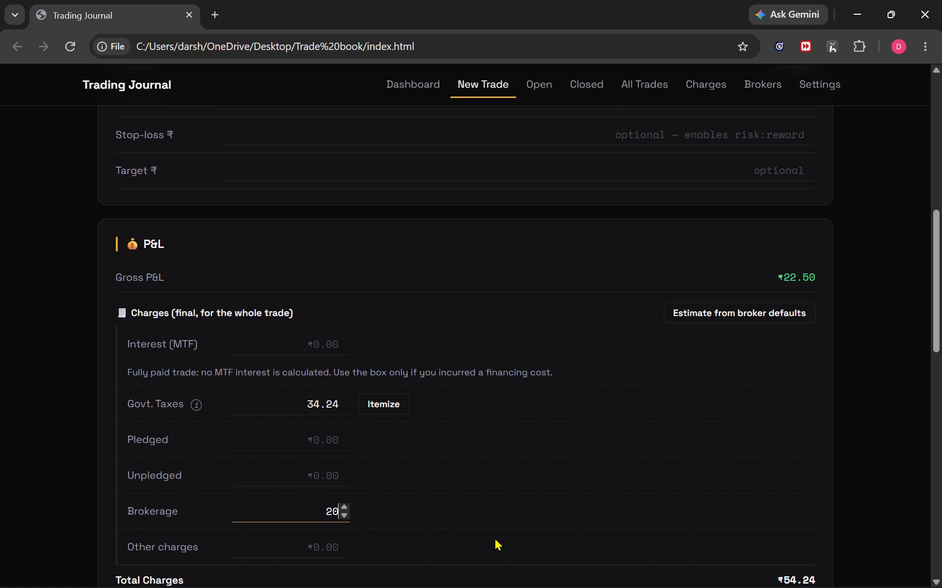
left_click(498, 539)
Save the MAZDOCK 23 NOV 1800 PUT trade, leaving its review scores and notes as they are.
scroll(498, 539, "down", 2)
scroll(603, 447, "down", 1)
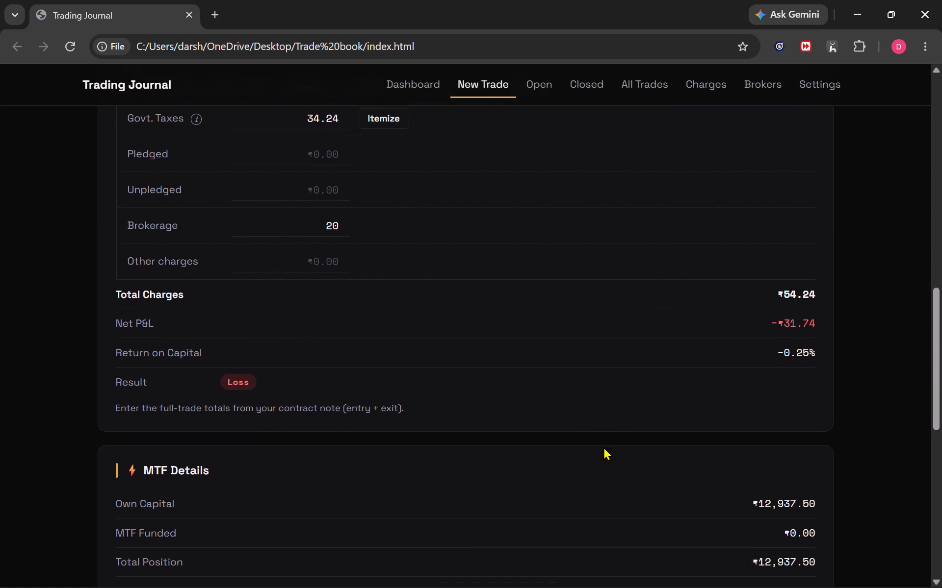
scroll(603, 447, "down", 1)
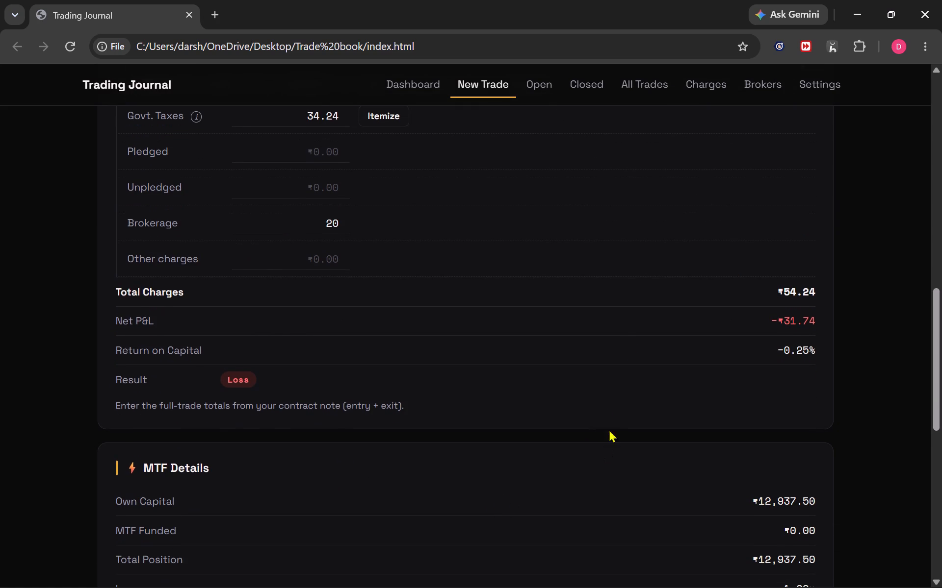
scroll(646, 225, "down", 1)
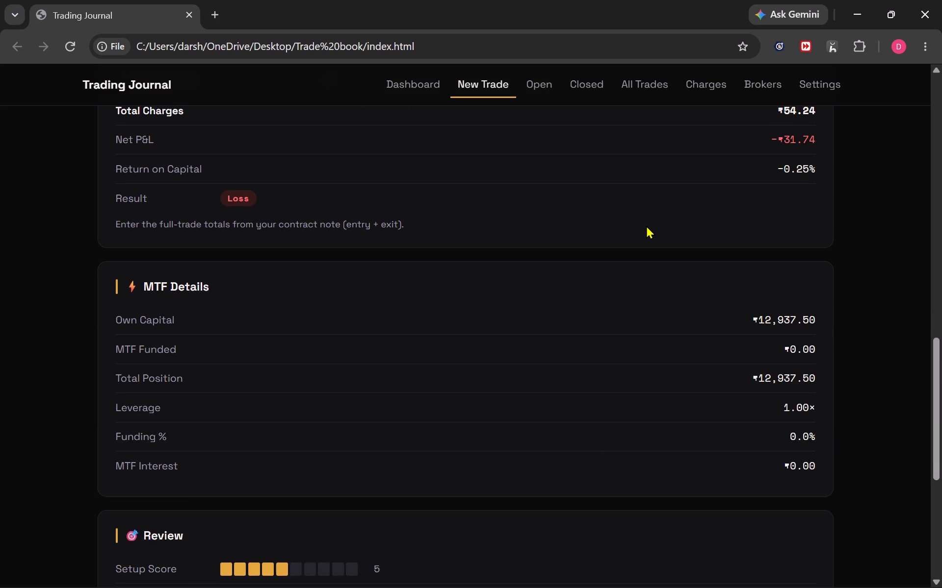
scroll(646, 225, "down", 3)
scroll(407, 323, "down", 1)
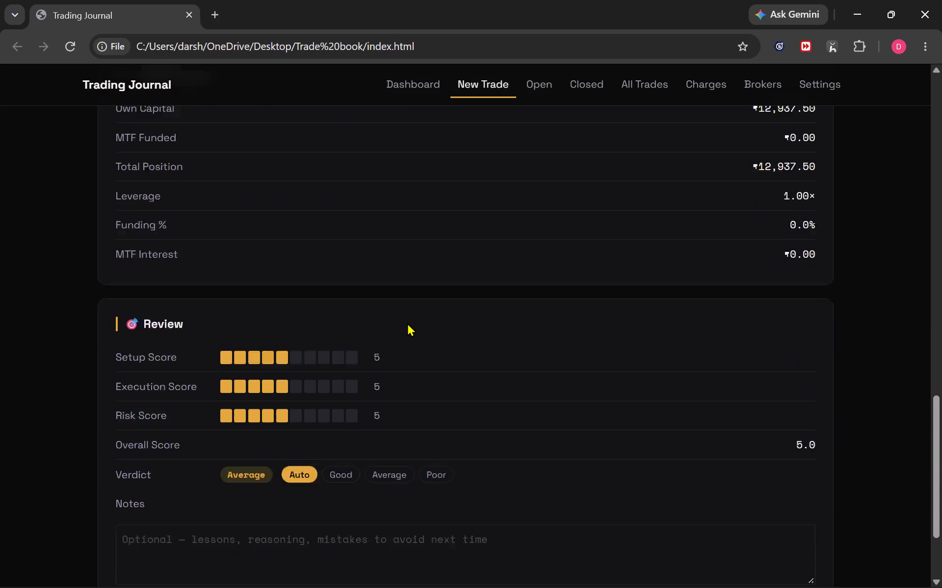
scroll(407, 323, "down", 1)
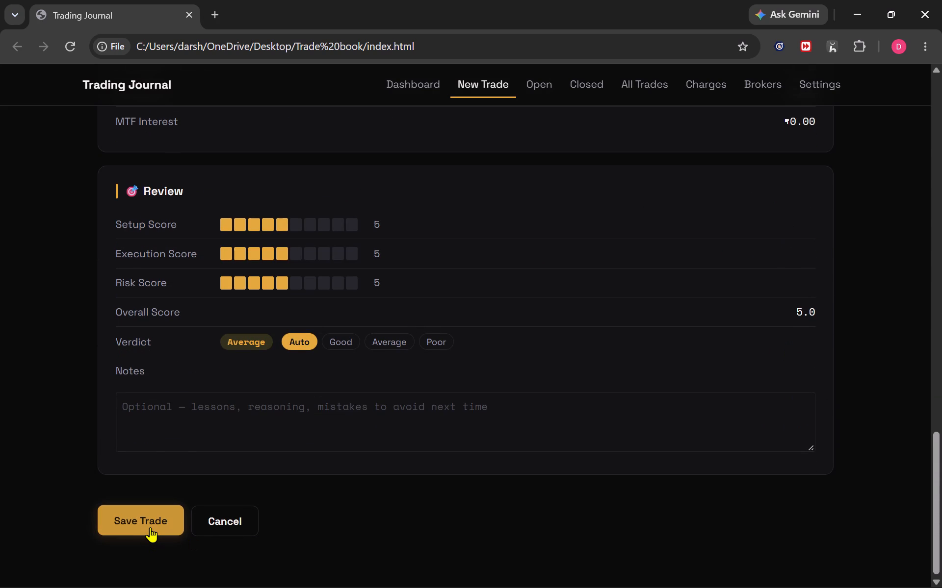
left_click(150, 527)
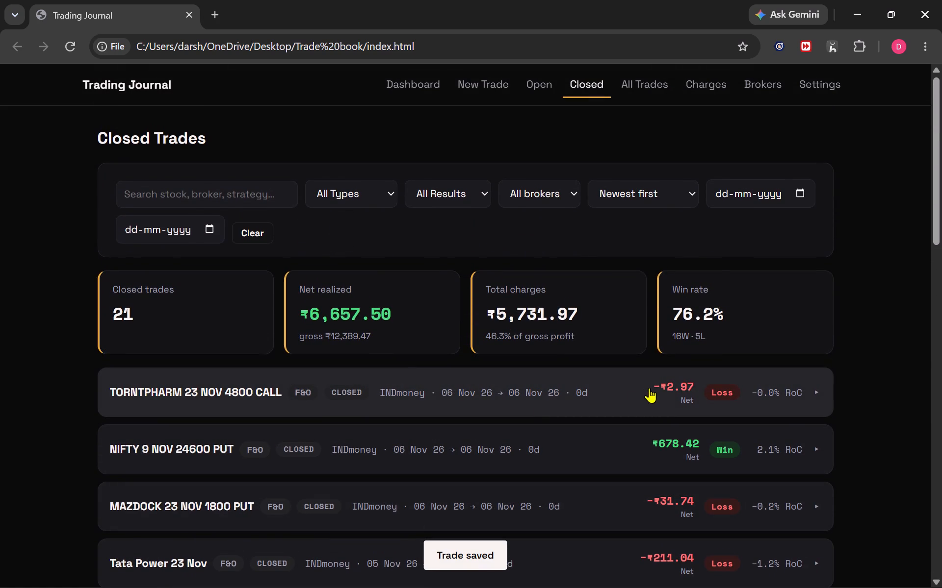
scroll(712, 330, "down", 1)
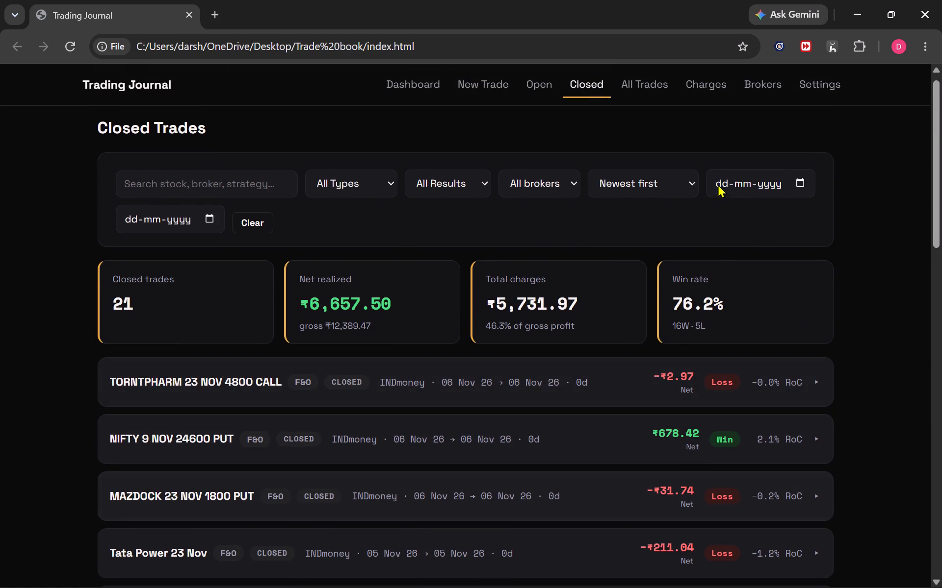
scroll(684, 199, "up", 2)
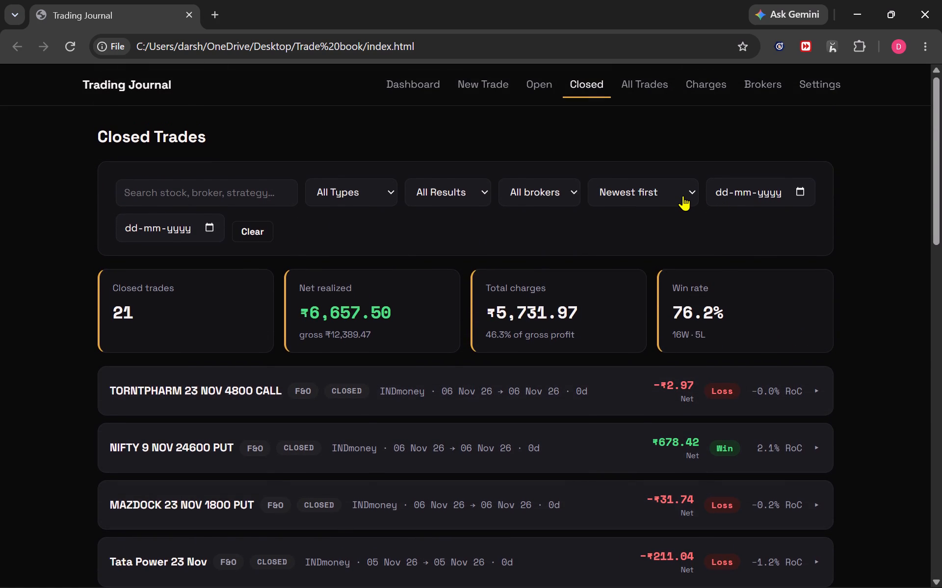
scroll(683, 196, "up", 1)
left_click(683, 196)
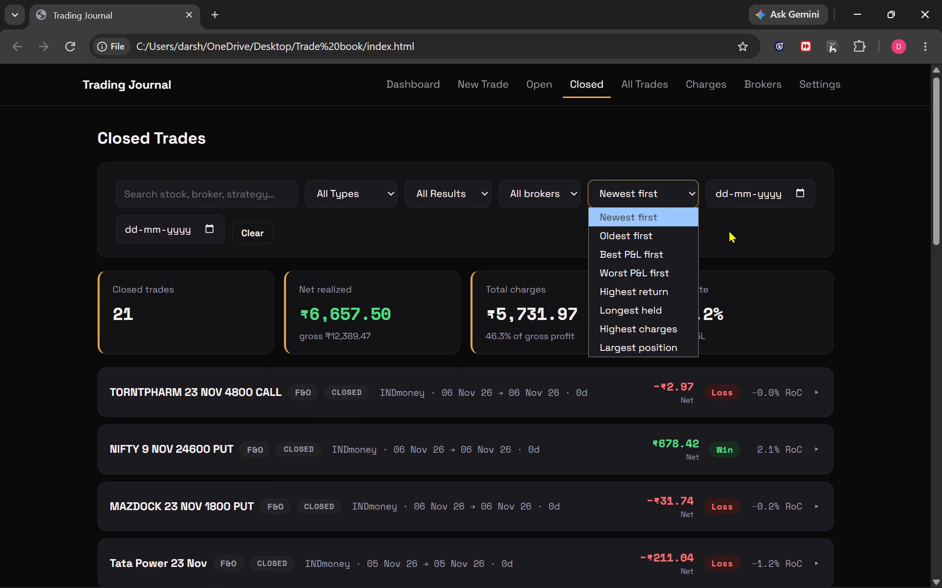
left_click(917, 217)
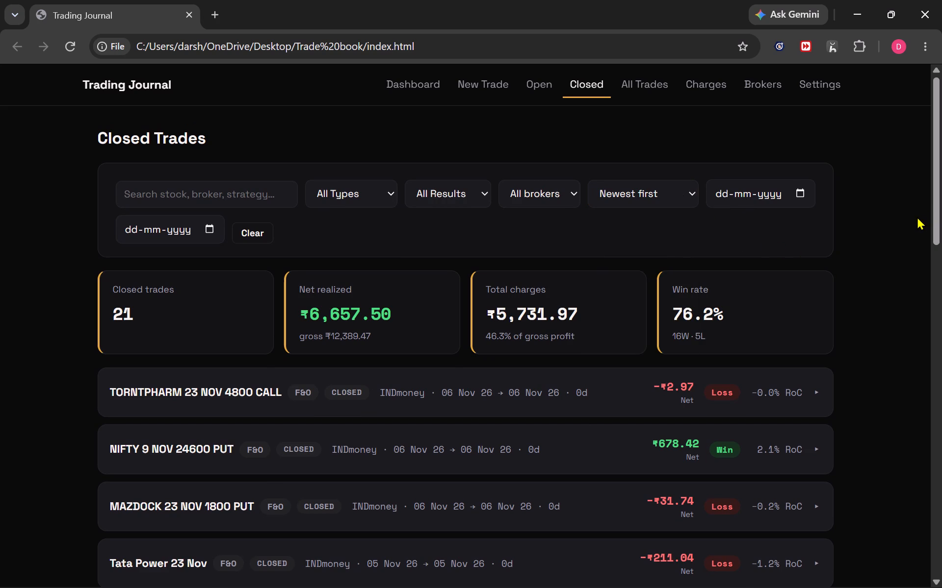